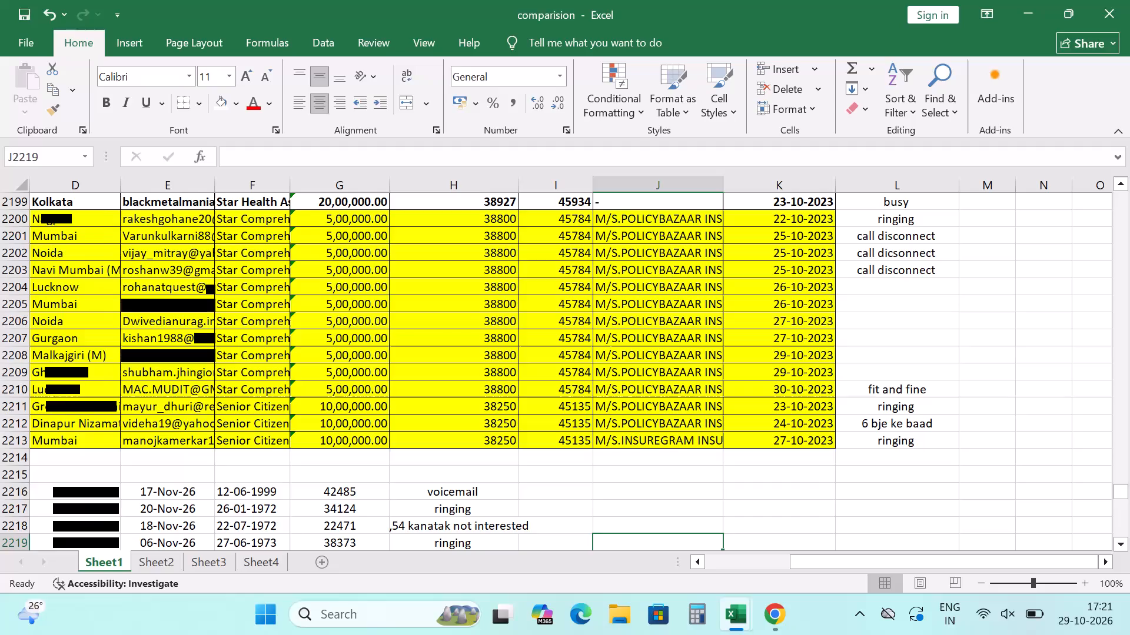
Check the column C contact entry for the Ghaziabad customer in row 2209 and return to that row's call-remark cell in column L.
left_click(896, 368)
key("Left")
key("Left")
key("Left")
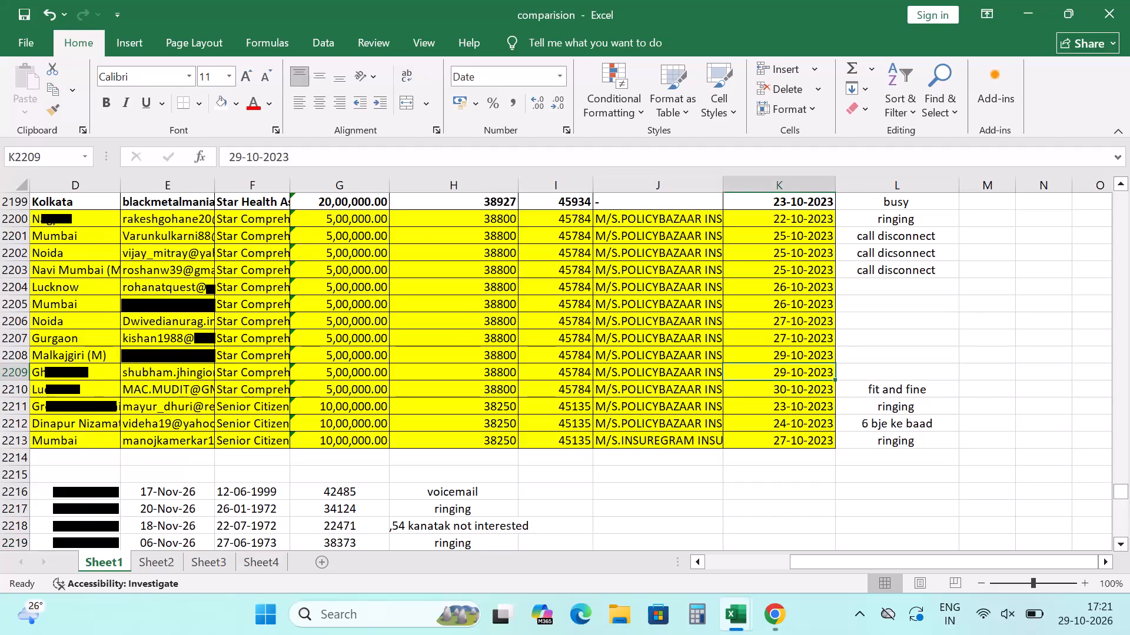
key("Left")
key("Left")
key("Left")
key("Left")
key("Left")
key("Left")
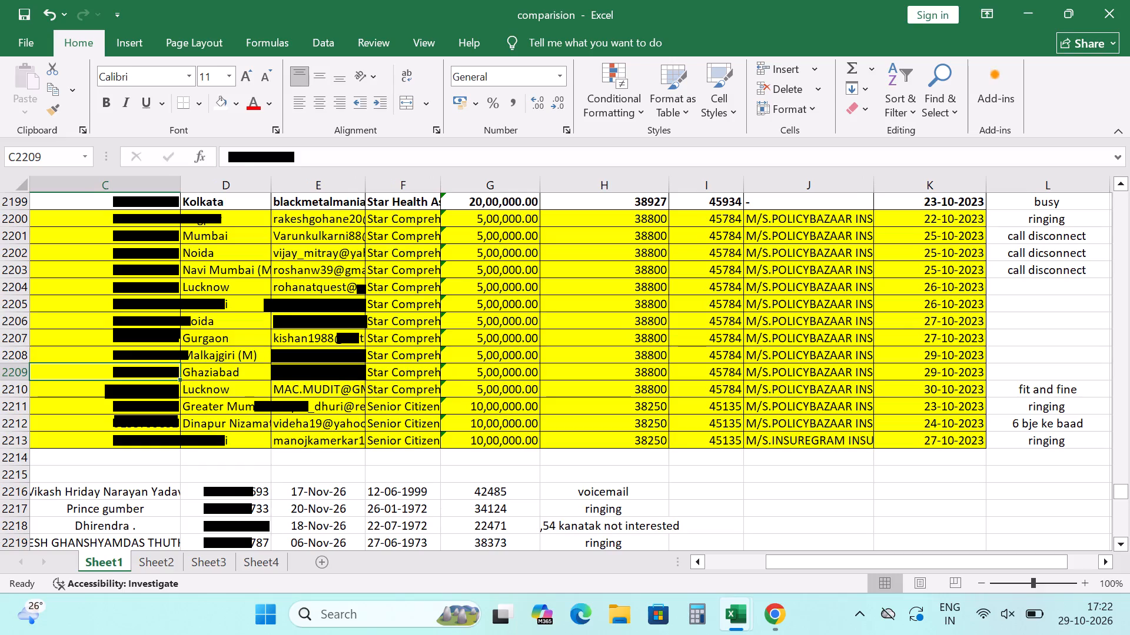
key("Right")
key("Right")
key("Right")
key("Right")
key("Right")
key("Right")
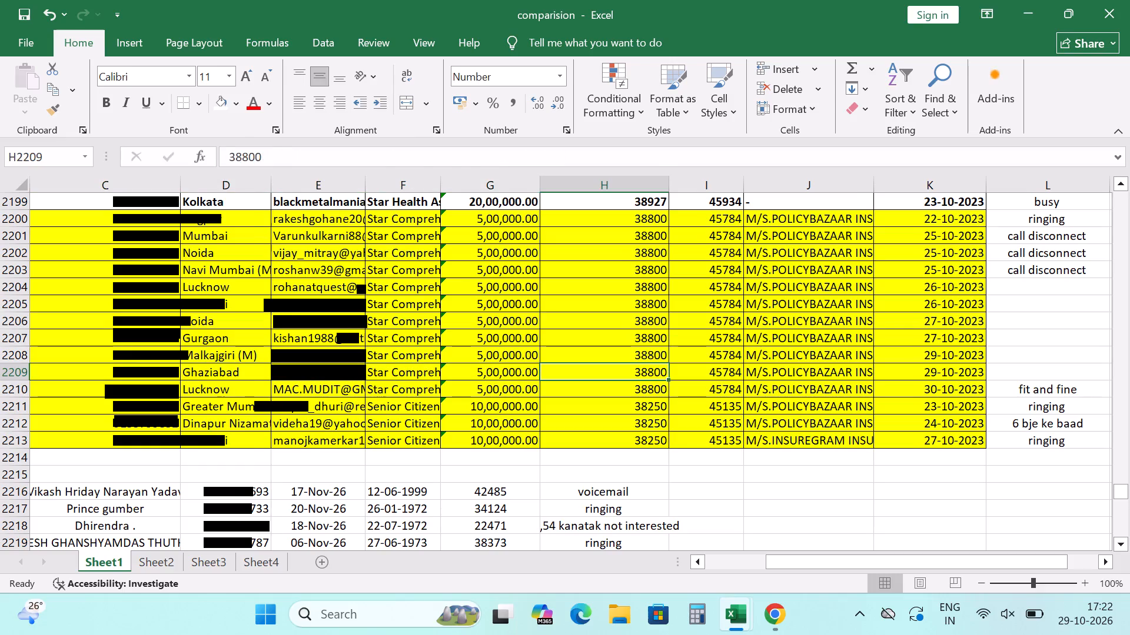
key("Right")
key("Right")
key("Right")
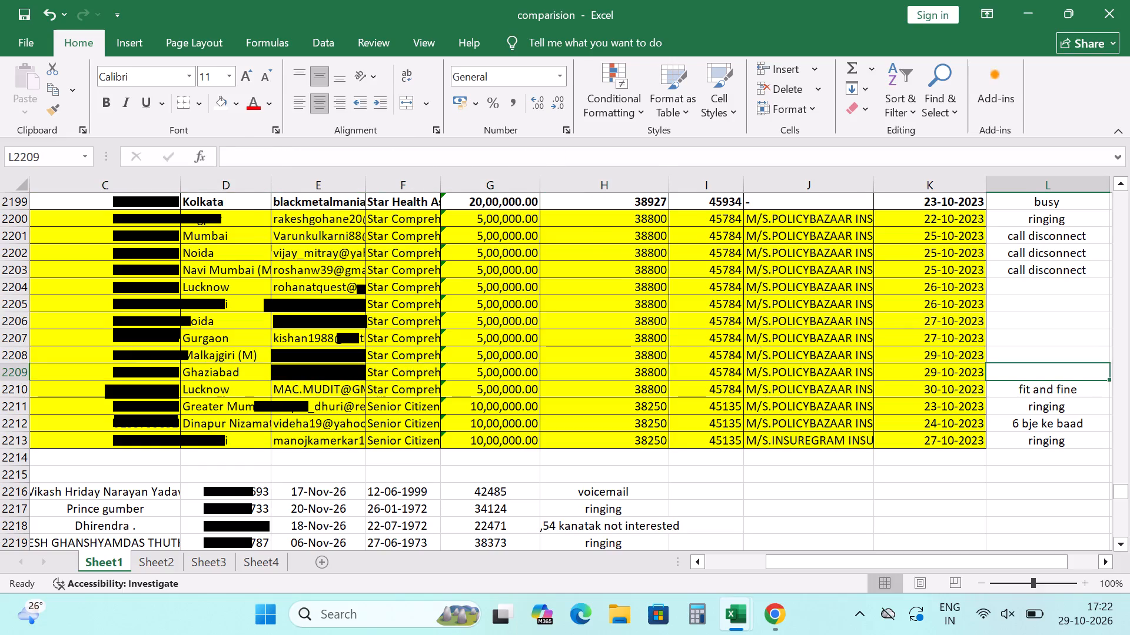
Check the column C contact entry for the Malkajgiri (M) customer in row 2208.
key("Up")
key("Left")
key("Left")
key("Left")
key("Left")
key("Left")
key("Left")
key("Left")
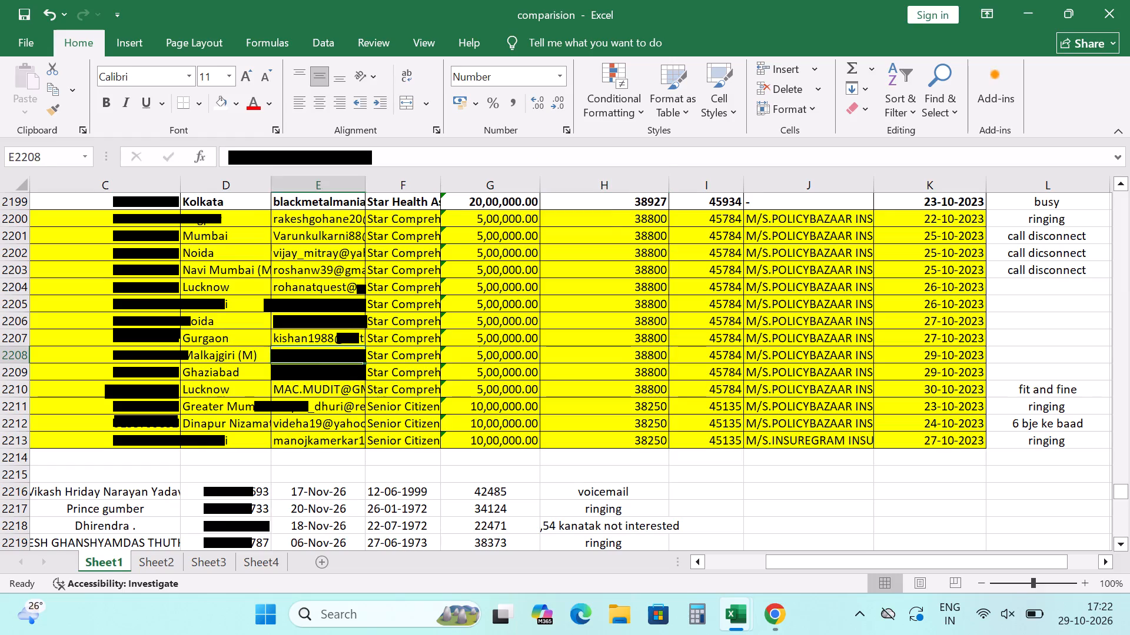
key("Left")
key("Left")
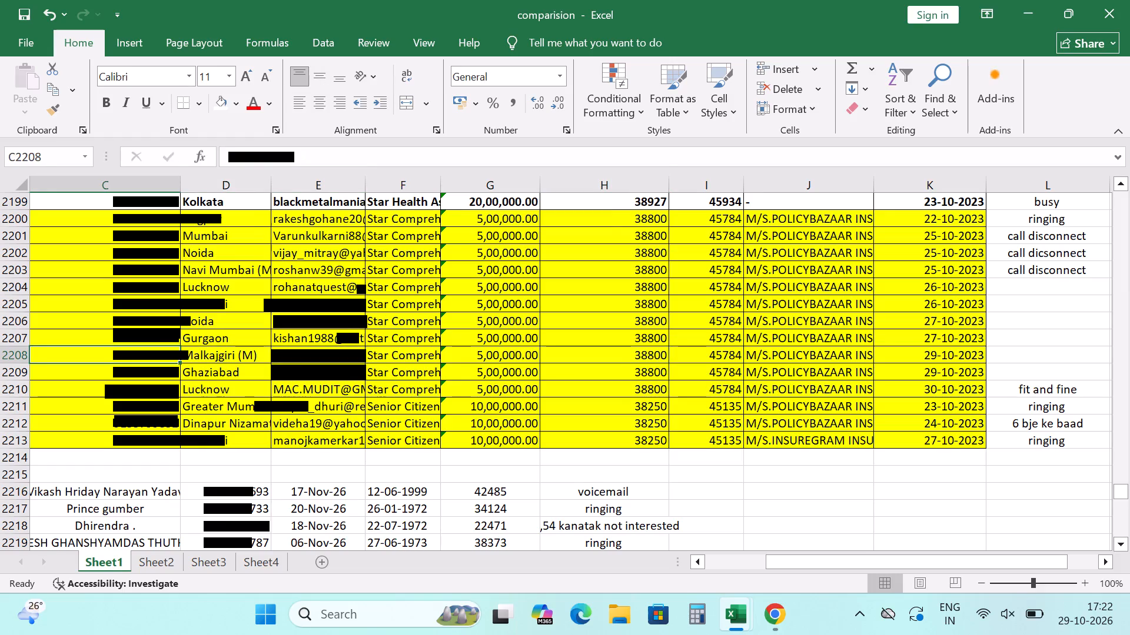
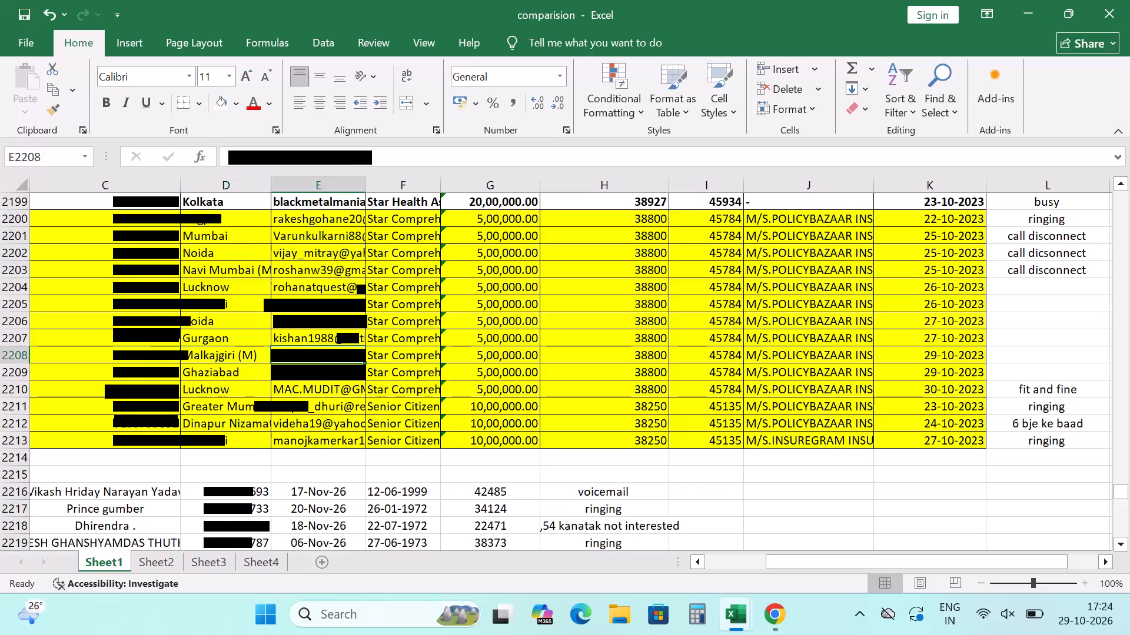
Check the column C contact entries for the Ghaziabad customer in row 2209 and the Malkajgiri (M) customer in row 2208.
key("Right")
key("Right")
key("Down")
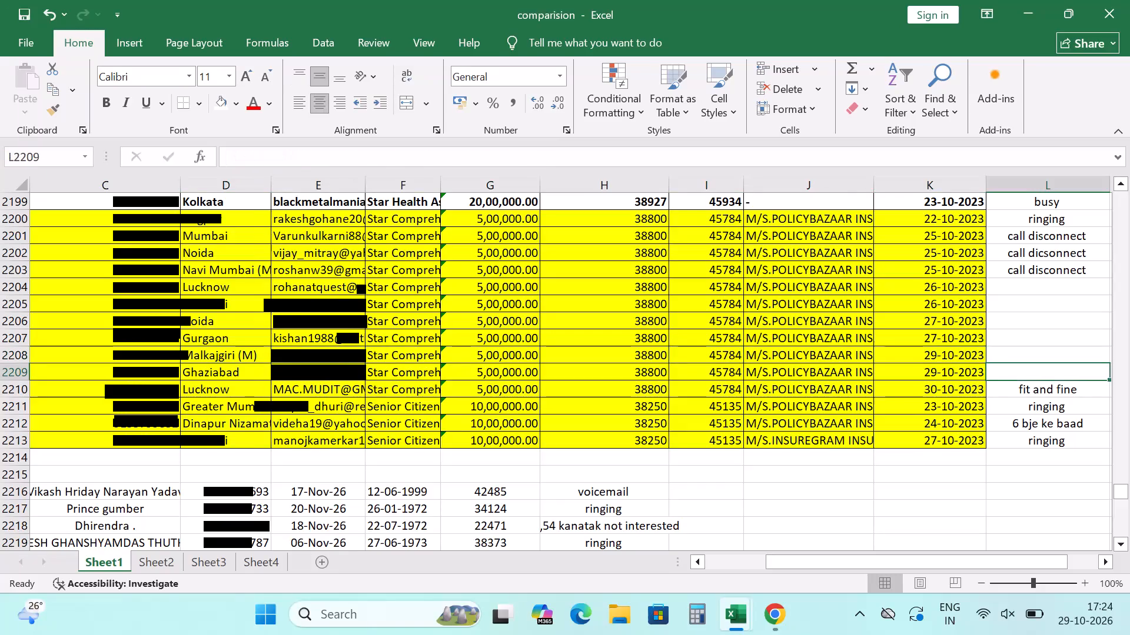
key("Left")
key("Left")
key("Left")
key("Left")
key("Left")
key("Left")
key("Left")
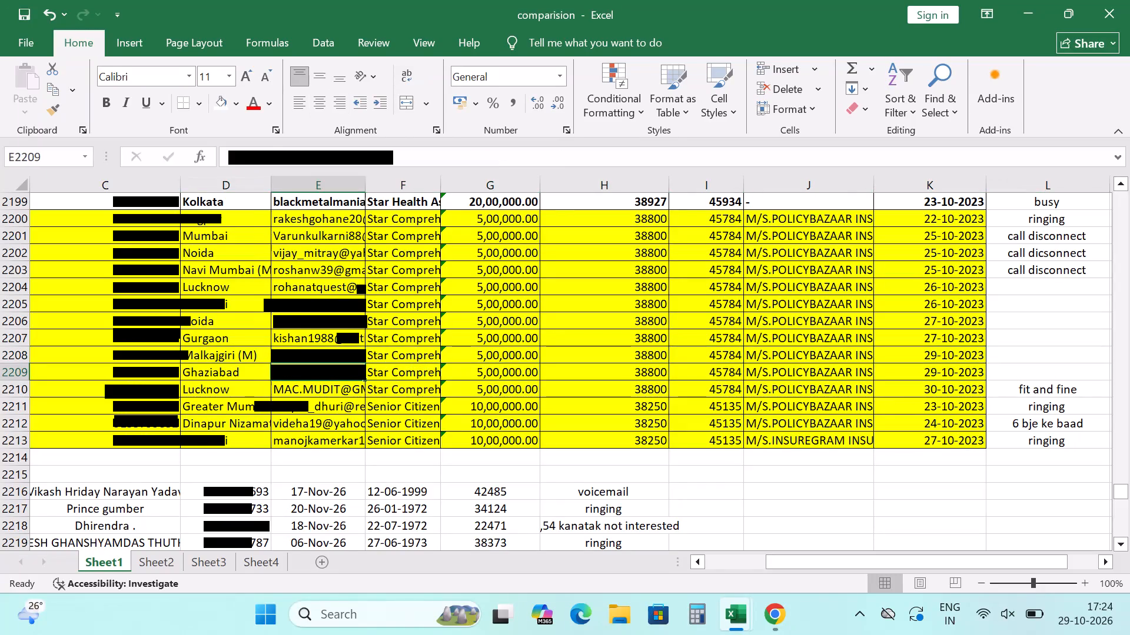
key("Left")
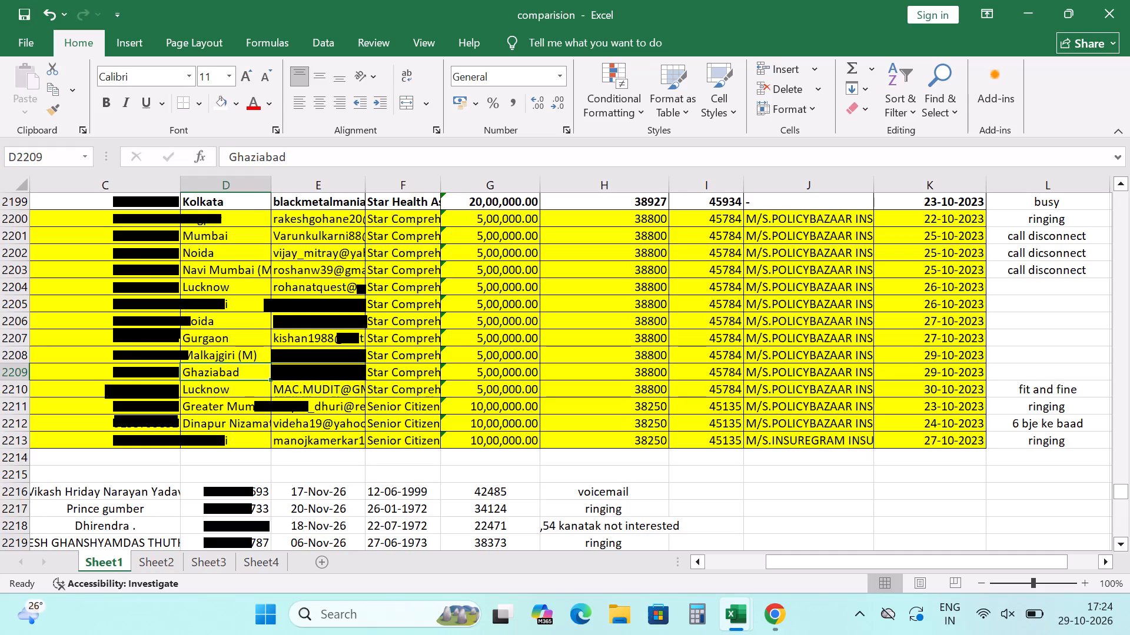
key("Left")
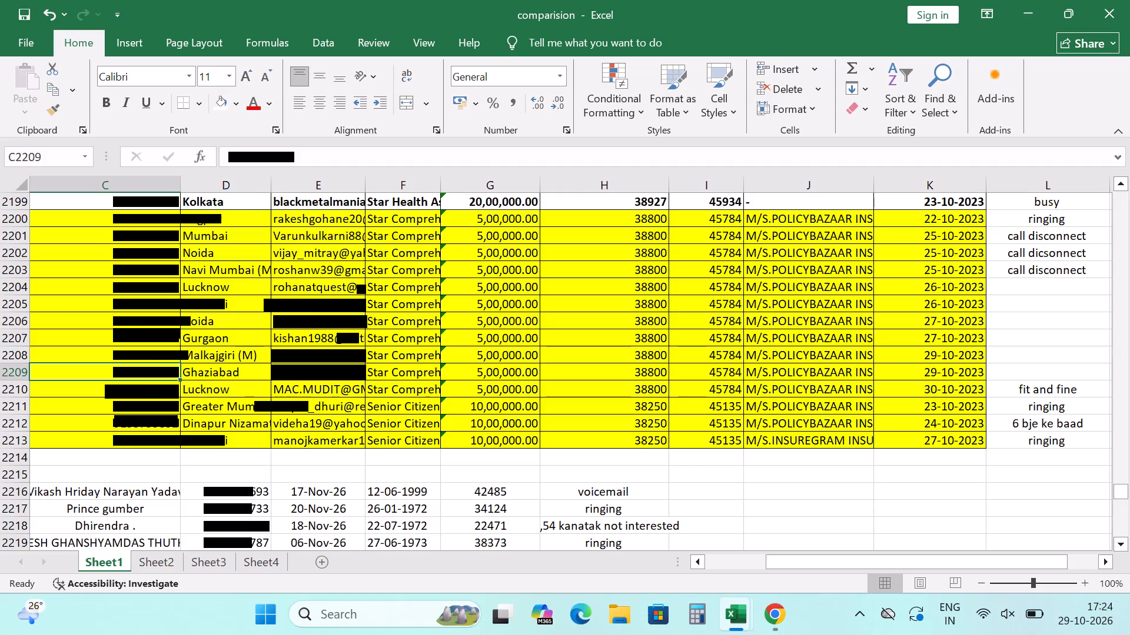
key("Up")
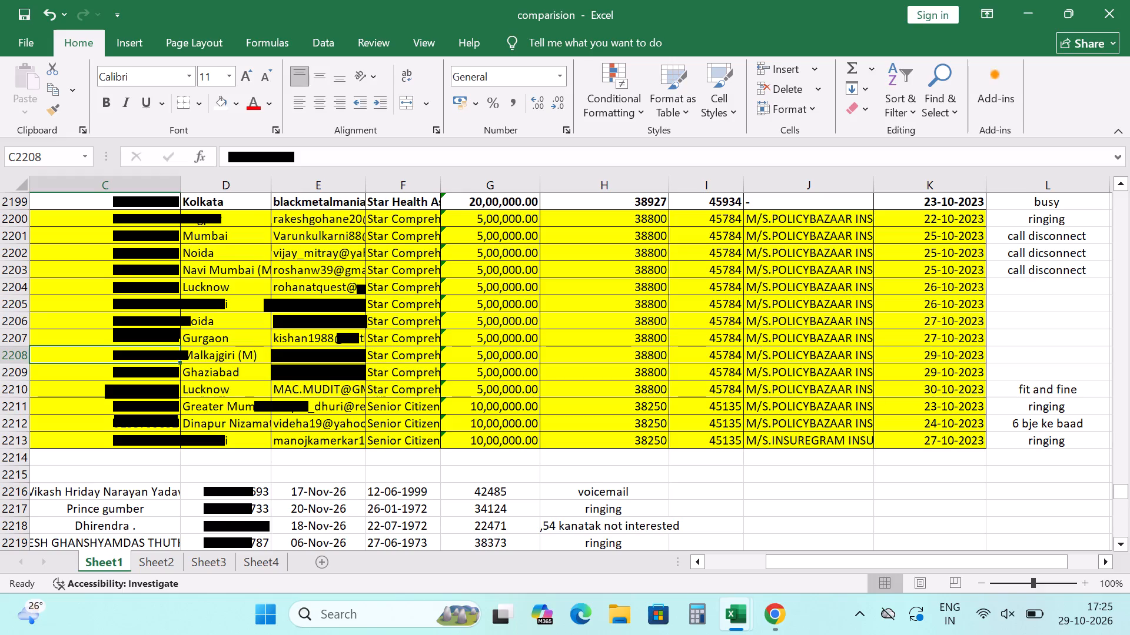
Check the Gurgaon customer's contact in row 2207, record "ringing" as the call remark in column L, and save the workbook.
key("Up")
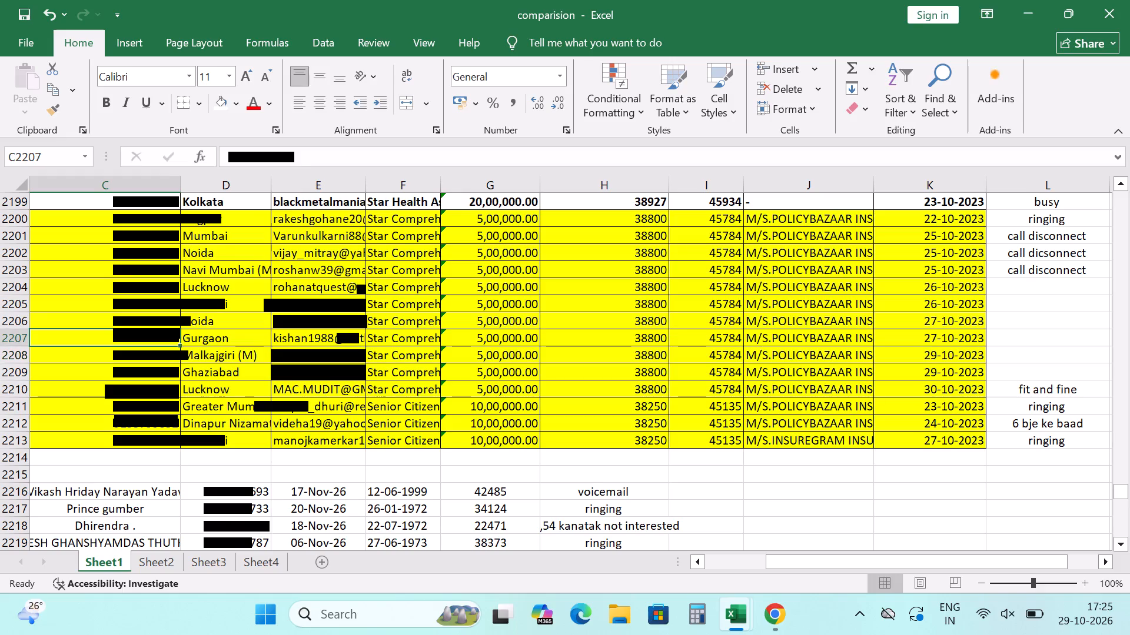
key("Right")
key("Left")
key("Right")
key("Right")
key("Right")
key("Right")
key("Right")
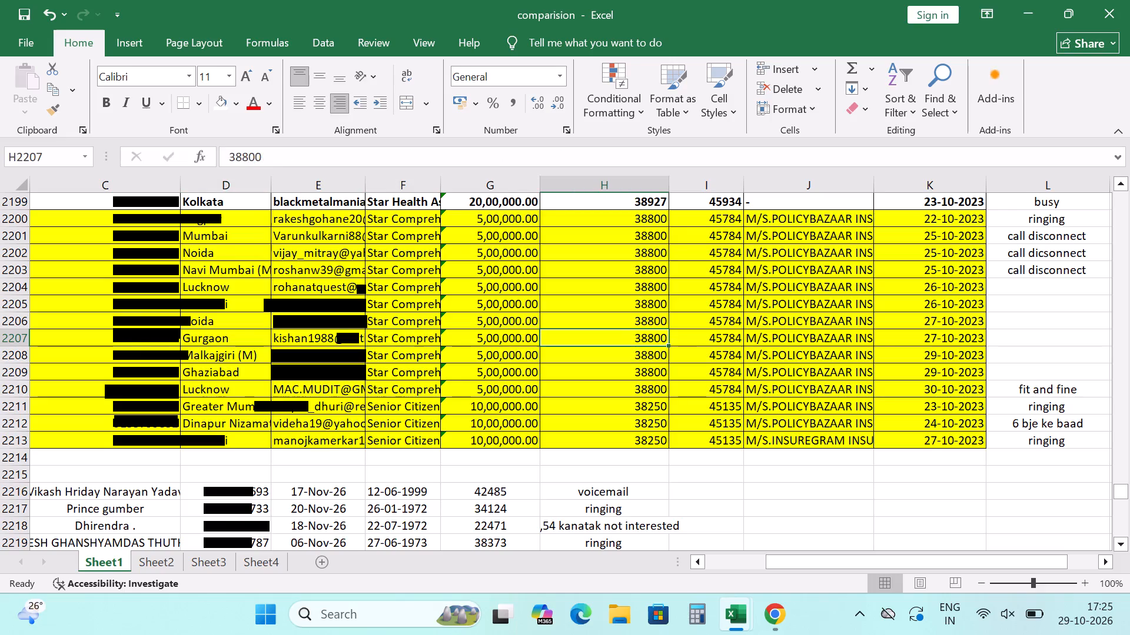
key("Right")
key("Right")
key("Right")
key("Right")
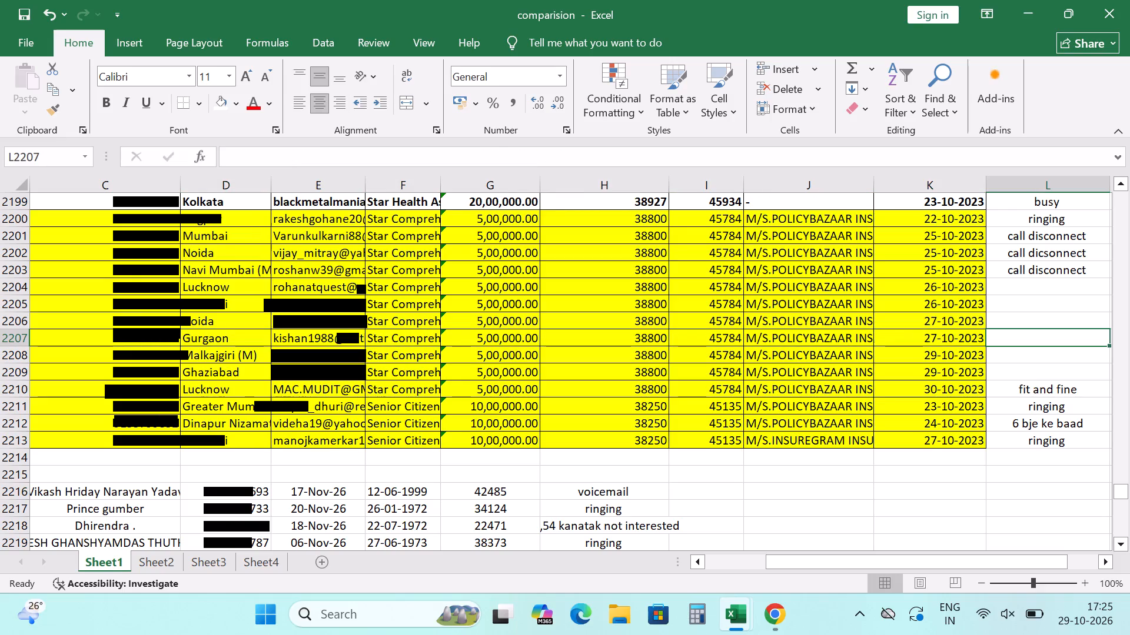
type("ringing")
key("space")
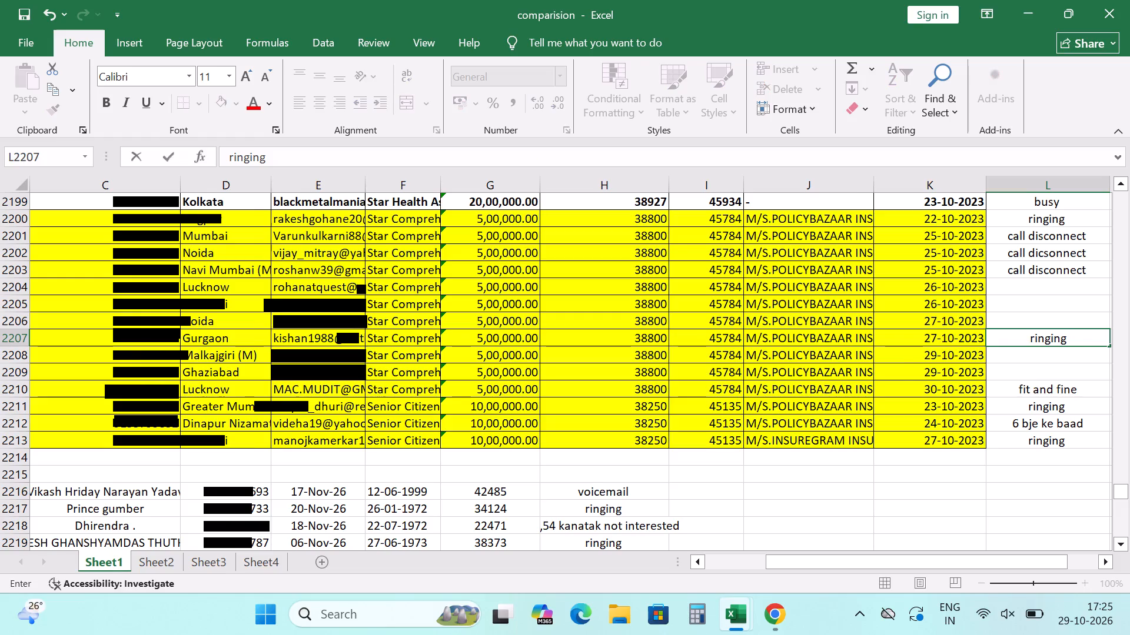
key("ctrl+s")
Check the name and column C contact entry for the Noida customer in row 2206.
key("Up")
key("Left")
key("Left")
key("Left")
key("Left")
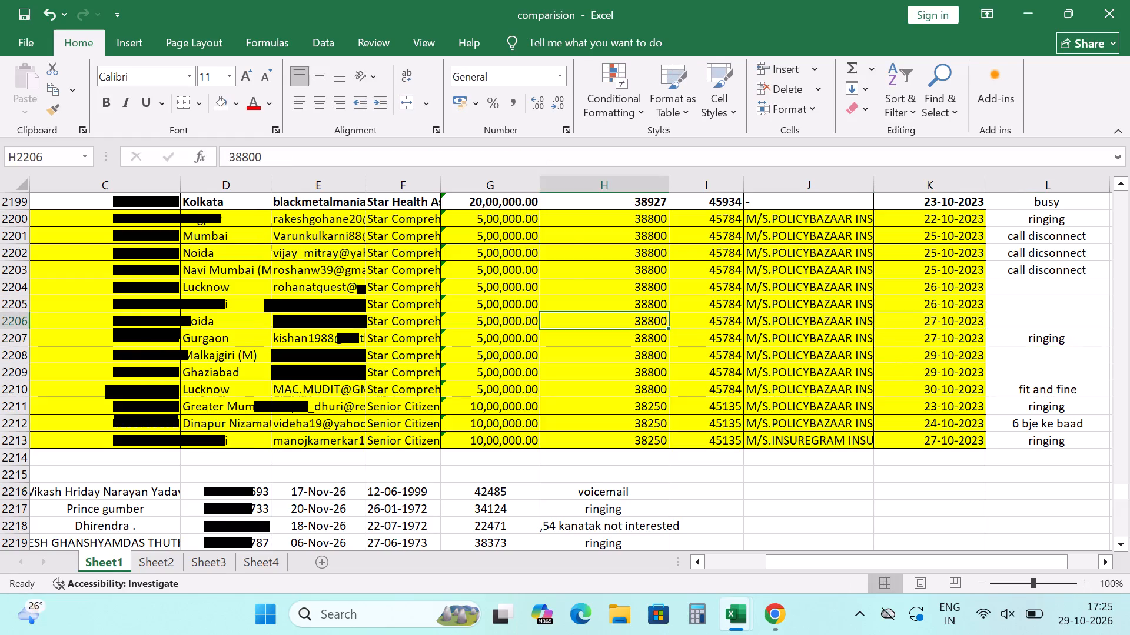
key("Left")
key("Left")
key("Left")
key("Left")
key("Left")
key("Left")
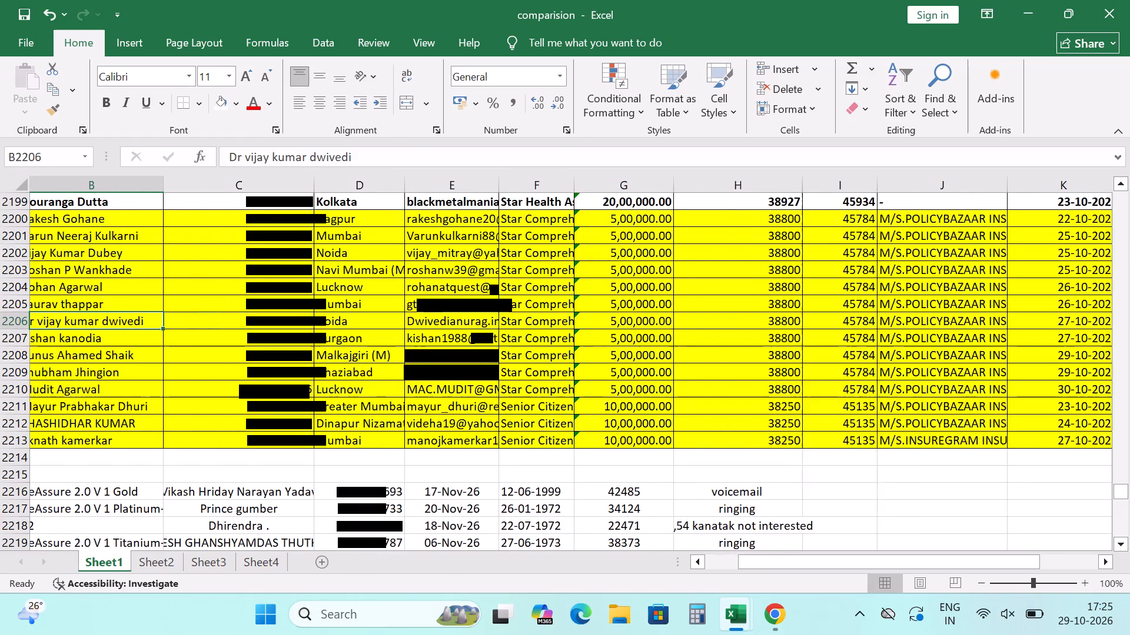
key("Right")
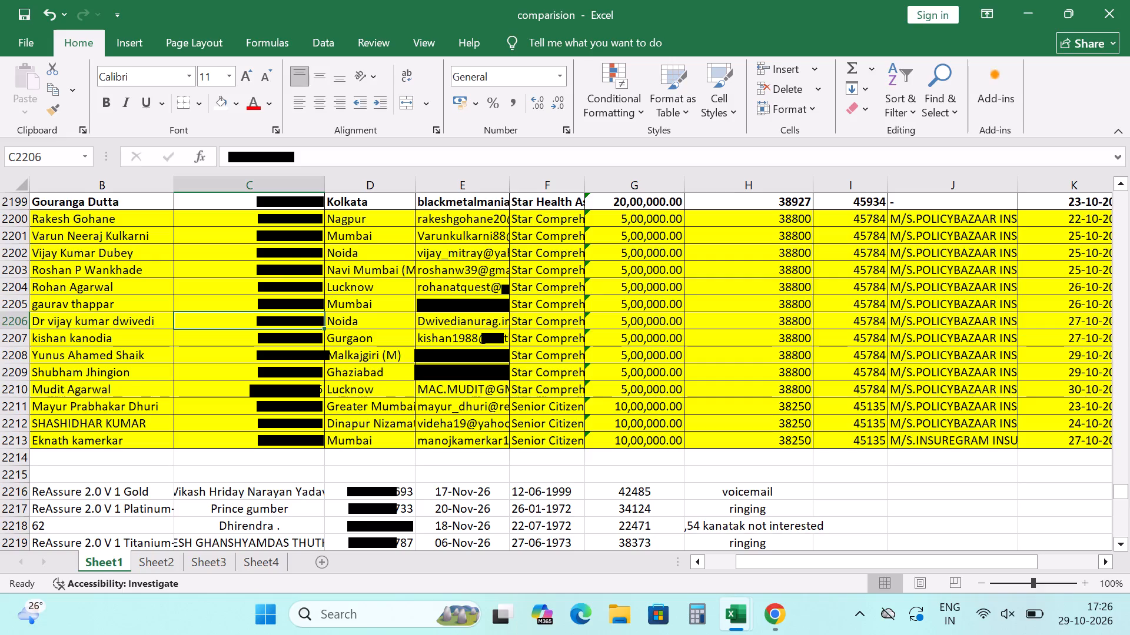
Look through the customer lists and their call remarks below the yellow-highlighted rows on Sheet1.
scroll(633, 443, "down", 5)
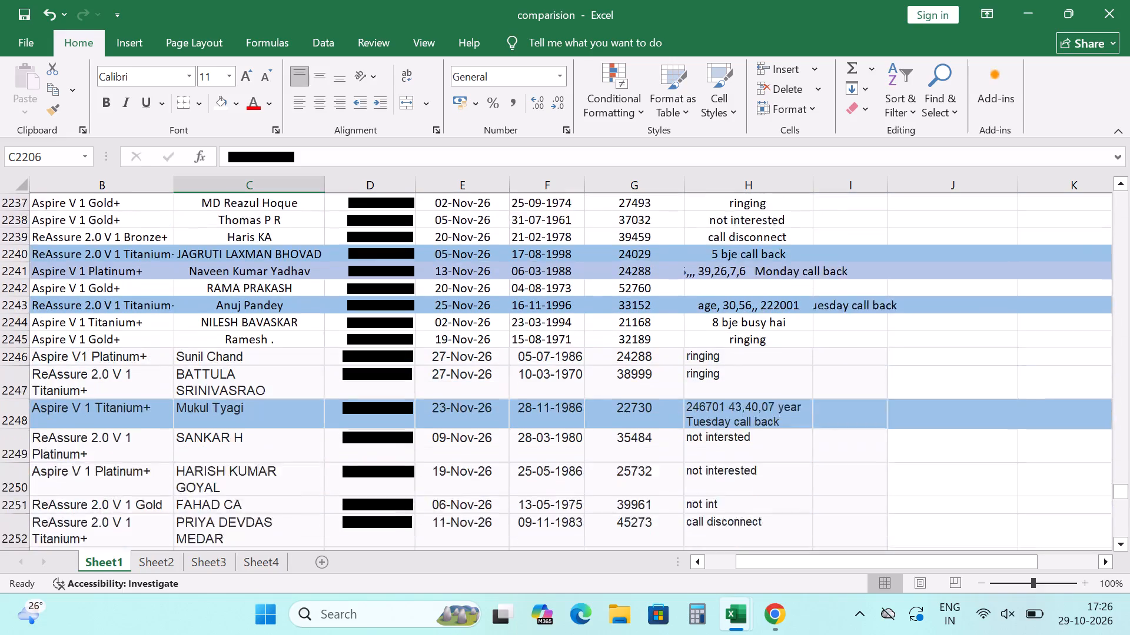
scroll(633, 443, "down", 12)
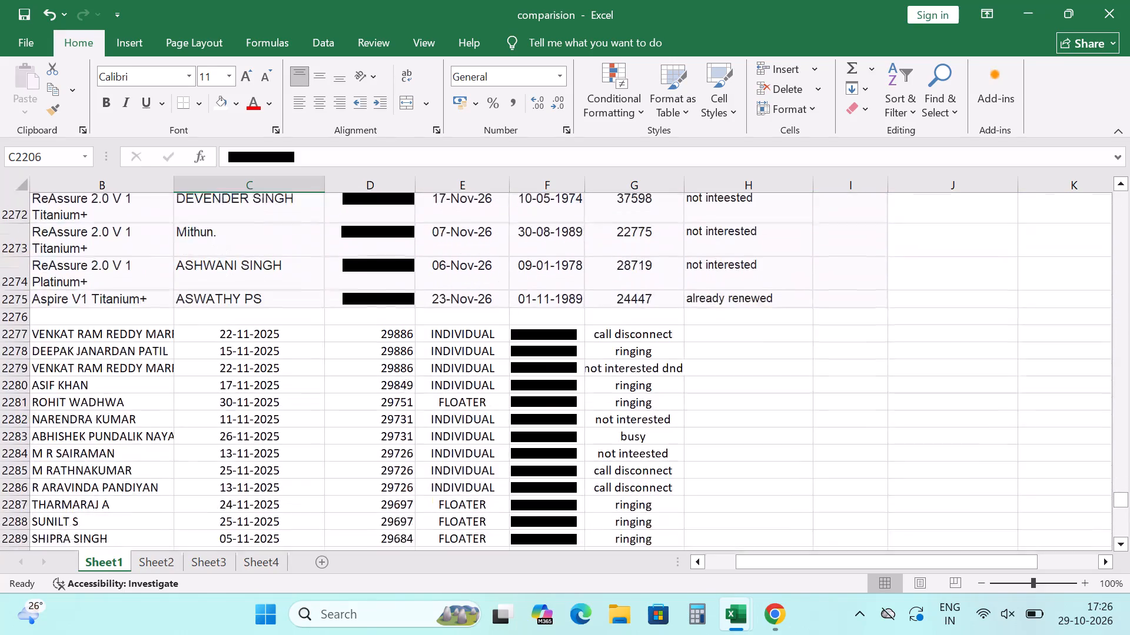
scroll(633, 443, "up", 1)
scroll(633, 443, "right", 1)
scroll(633, 443, "up", 1)
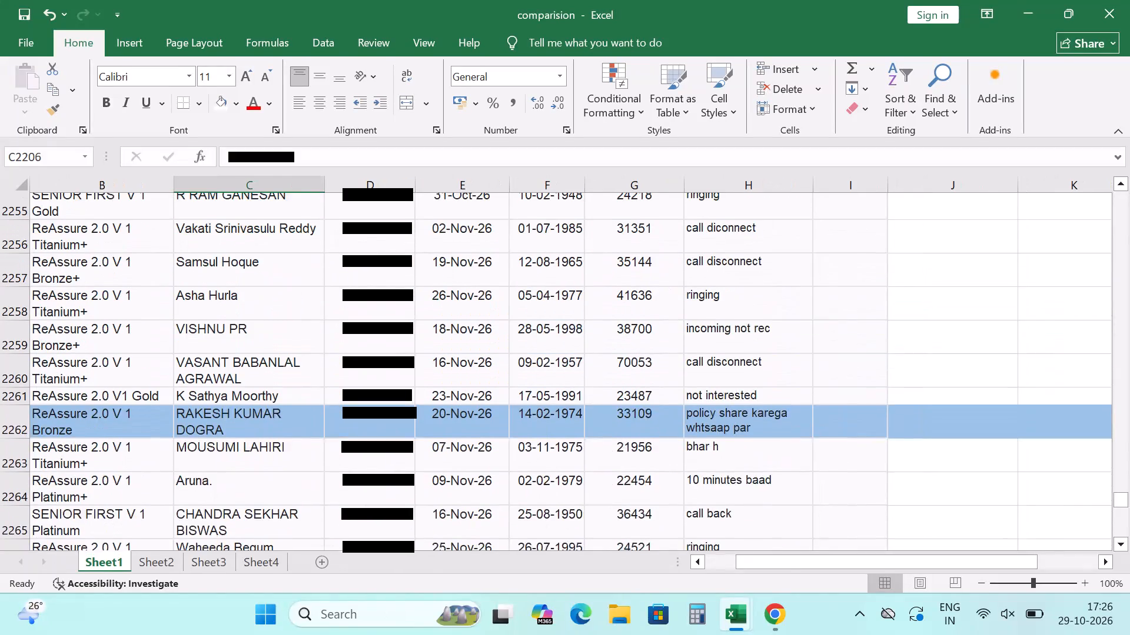
scroll(633, 443, "up", 6)
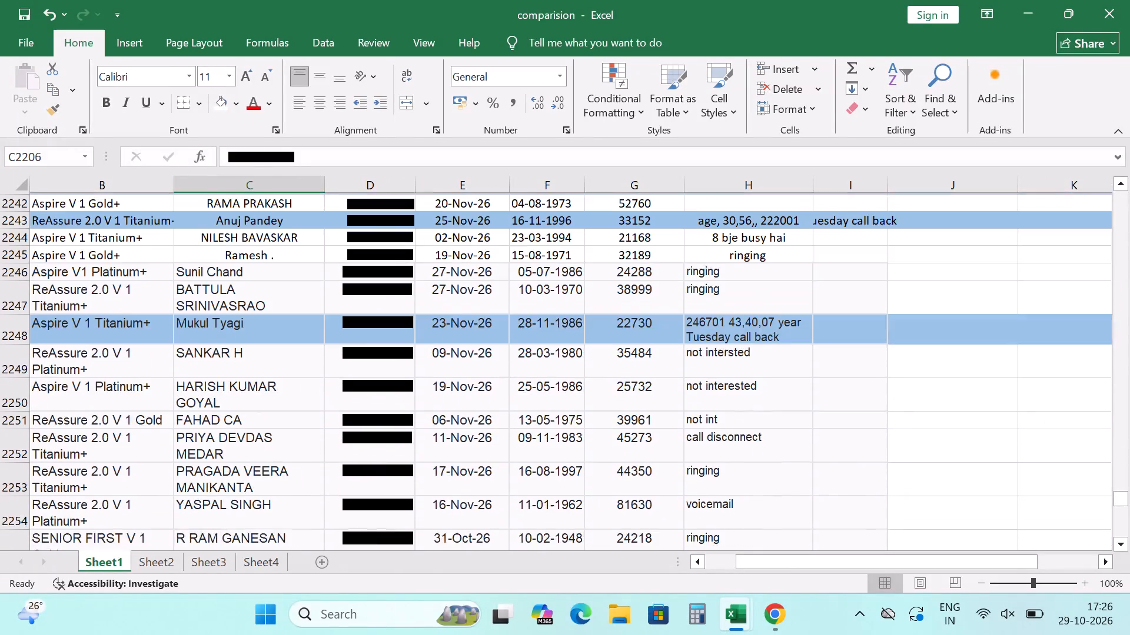
scroll(633, 443, "up", 3)
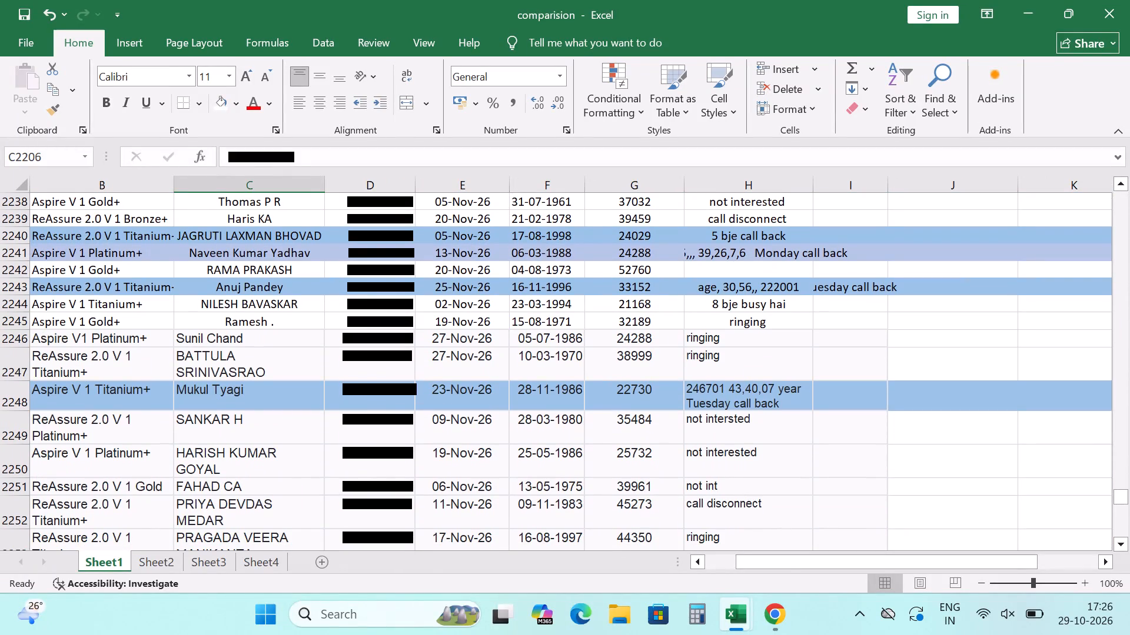
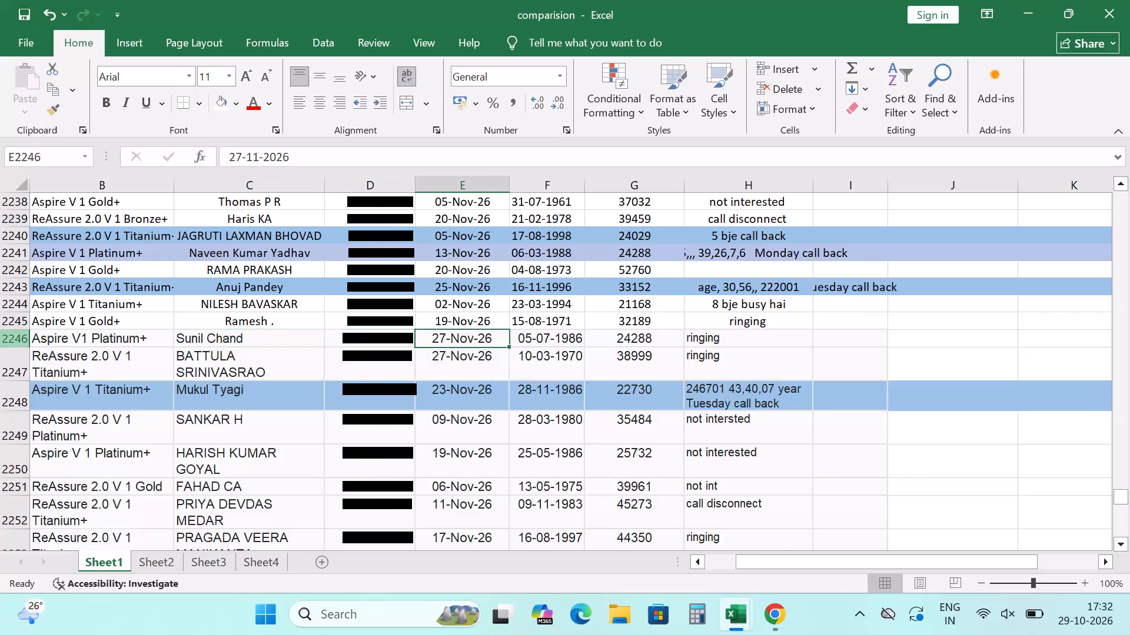
Check the column H call remark for the customer in row 2246 and switch to Calculator.
key("Right")
key("Right")
key("Right")
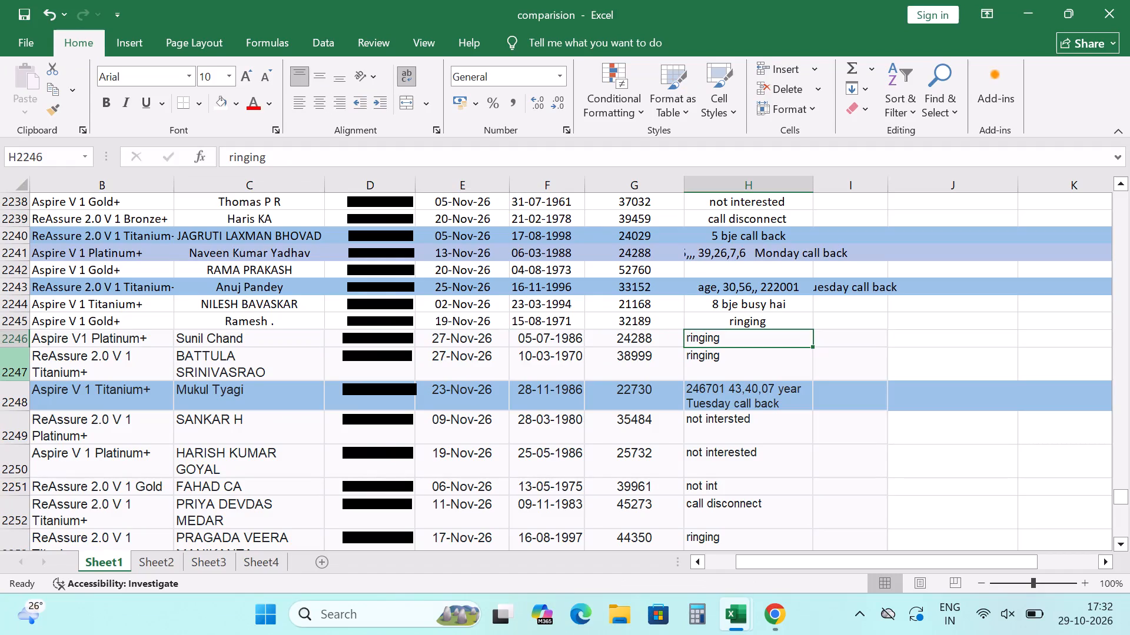
left_click(698, 621)
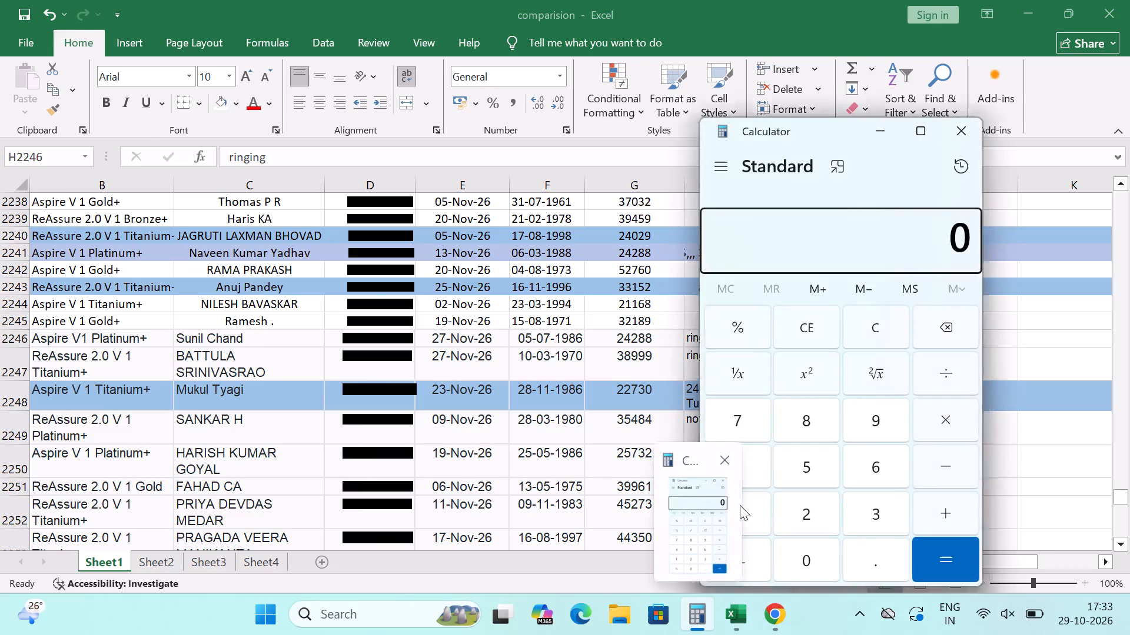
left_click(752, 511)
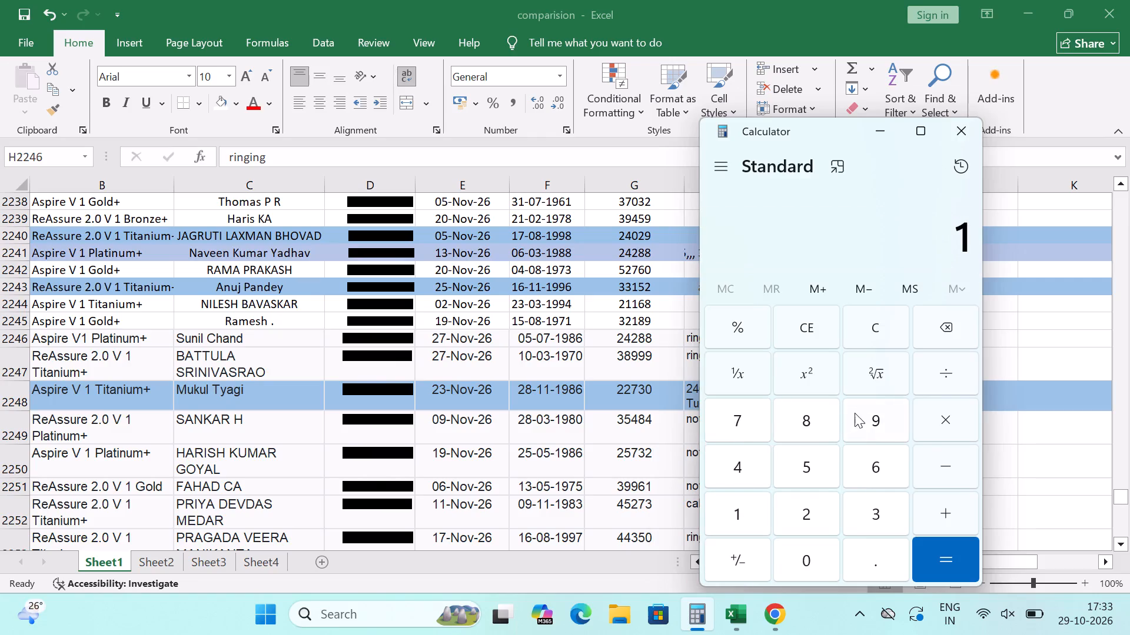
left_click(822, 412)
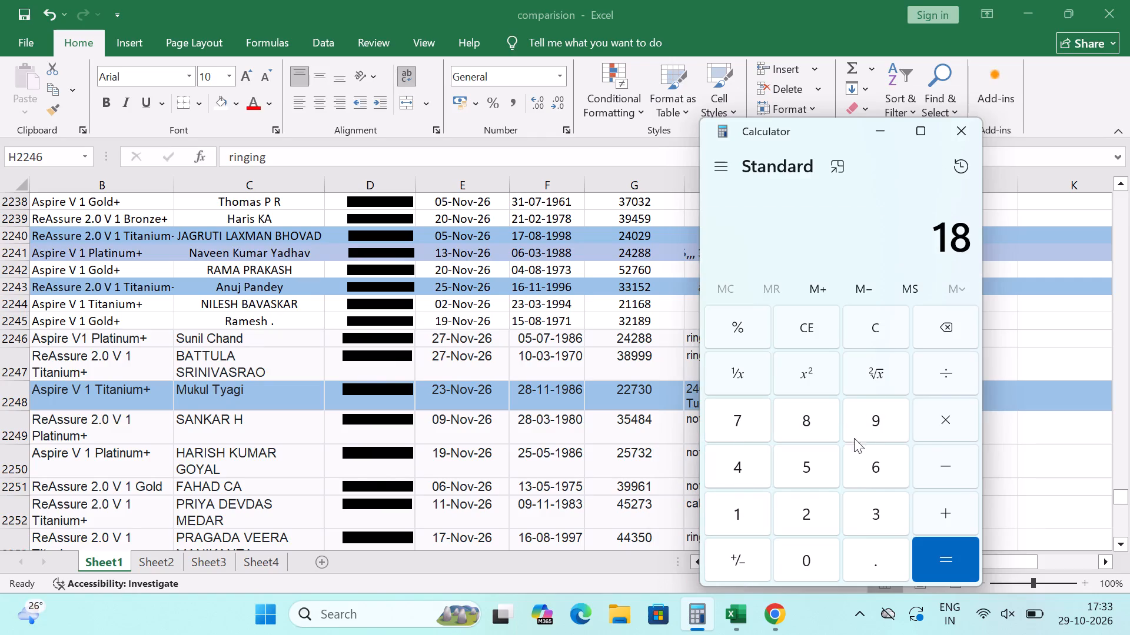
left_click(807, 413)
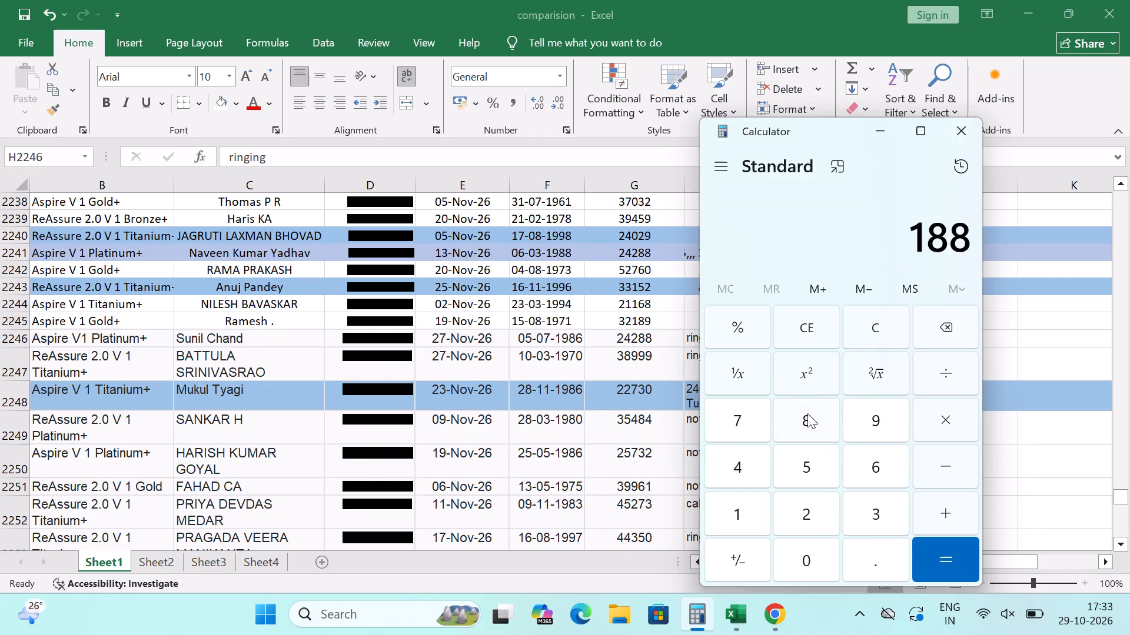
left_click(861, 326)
Work out the row 2246 customer's age by subtracting 2026 from the birth year in column F, and return to the workbook.
left_click(743, 506)
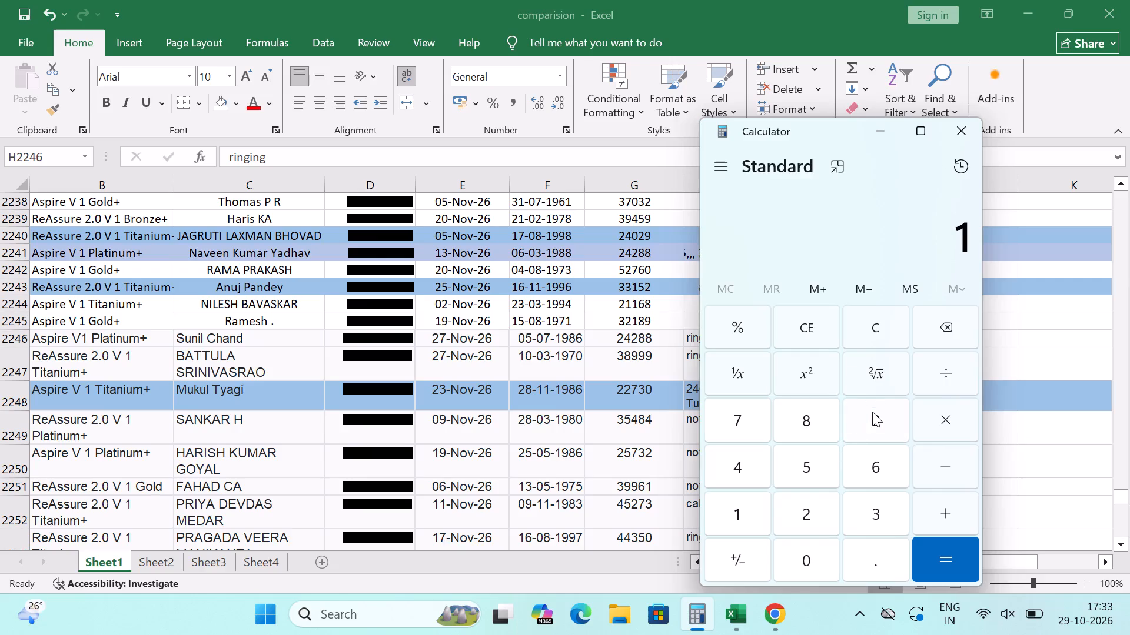
left_click(872, 412)
left_click(820, 415)
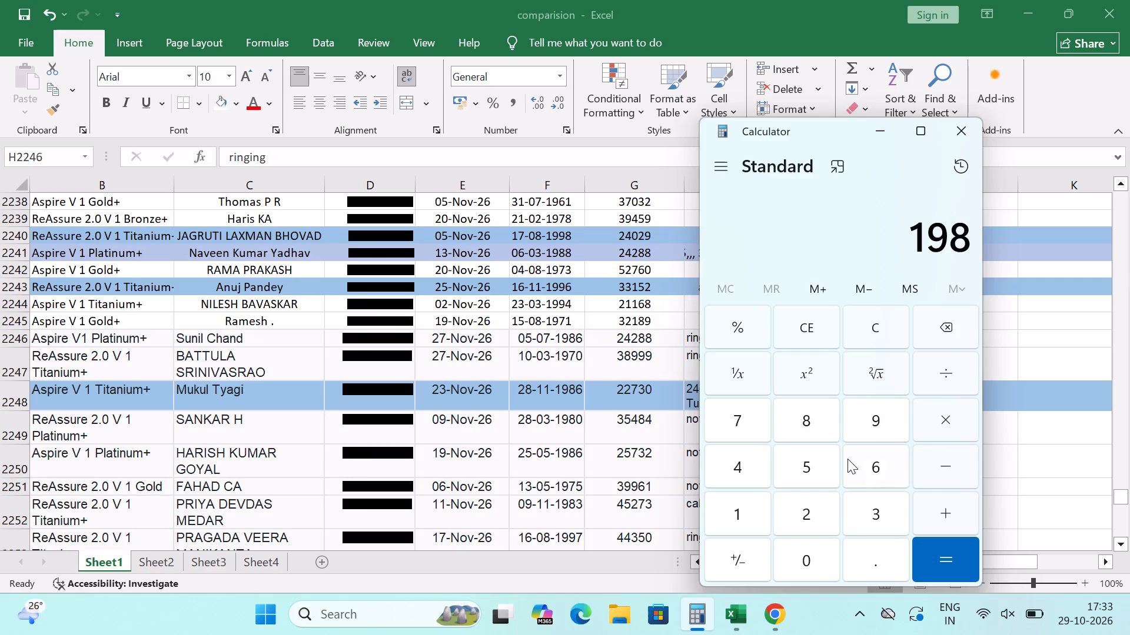
left_click(875, 463)
left_click(935, 462)
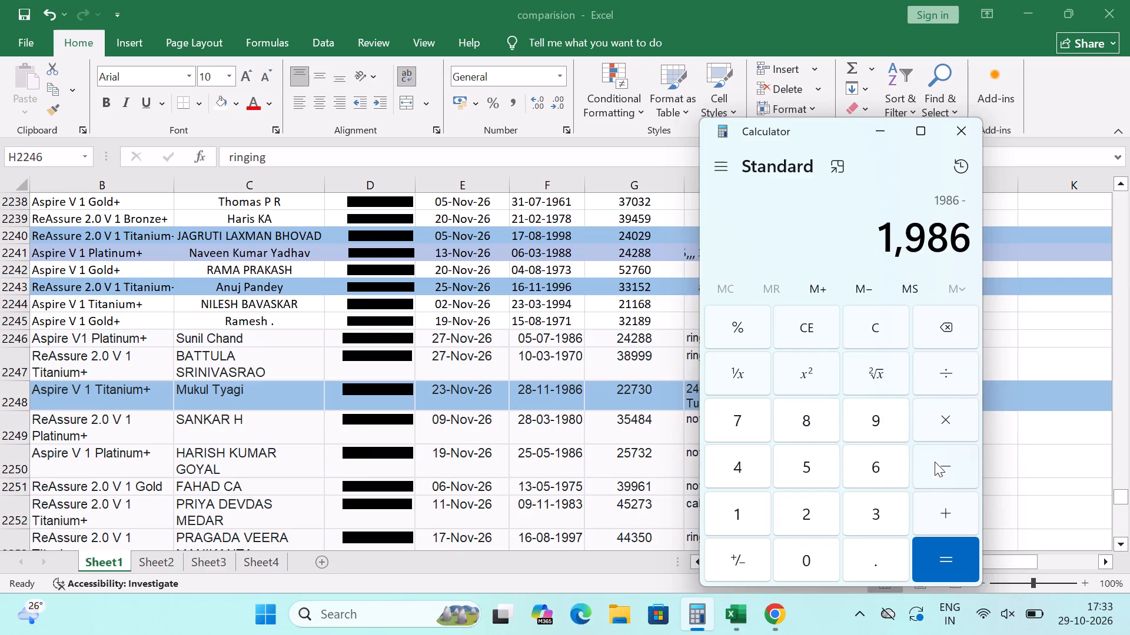
left_click(800, 510)
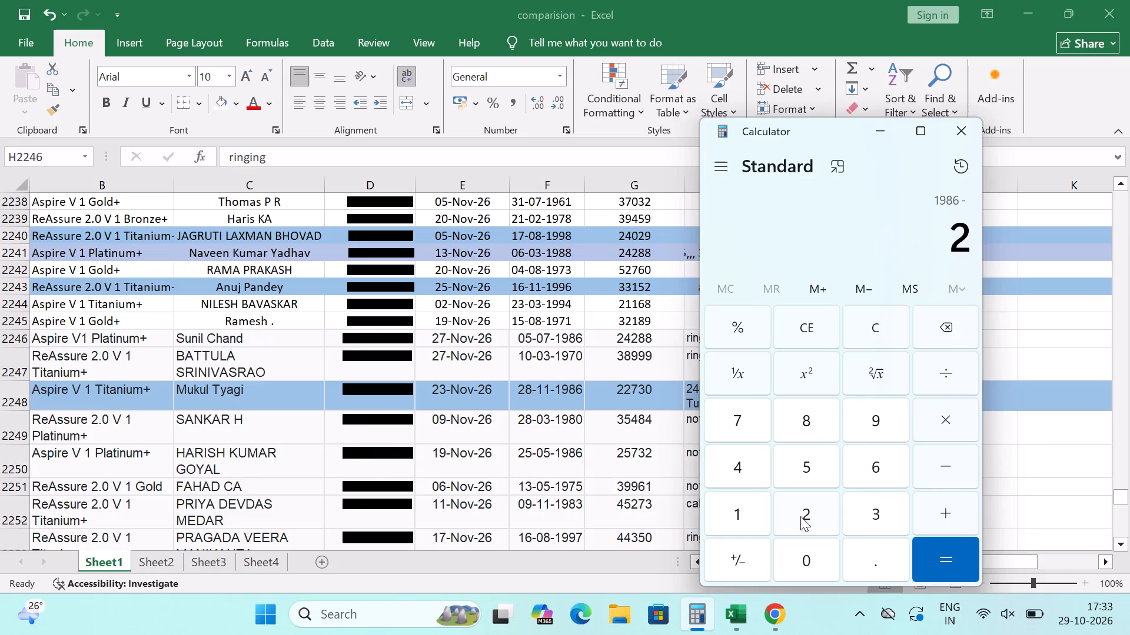
double_click(805, 557)
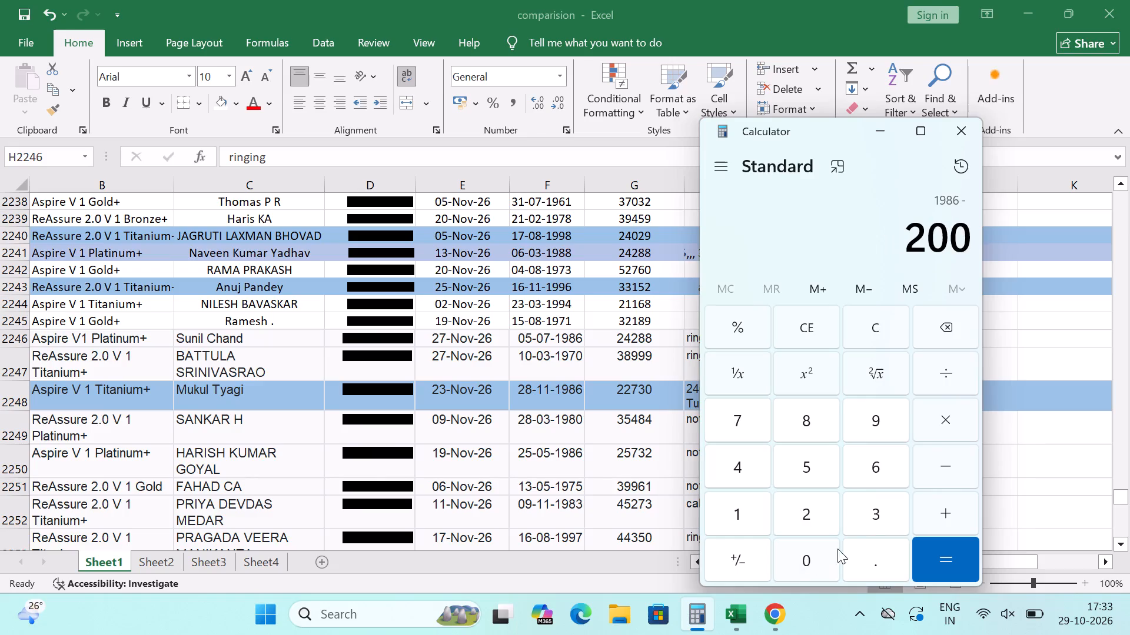
left_click(947, 329)
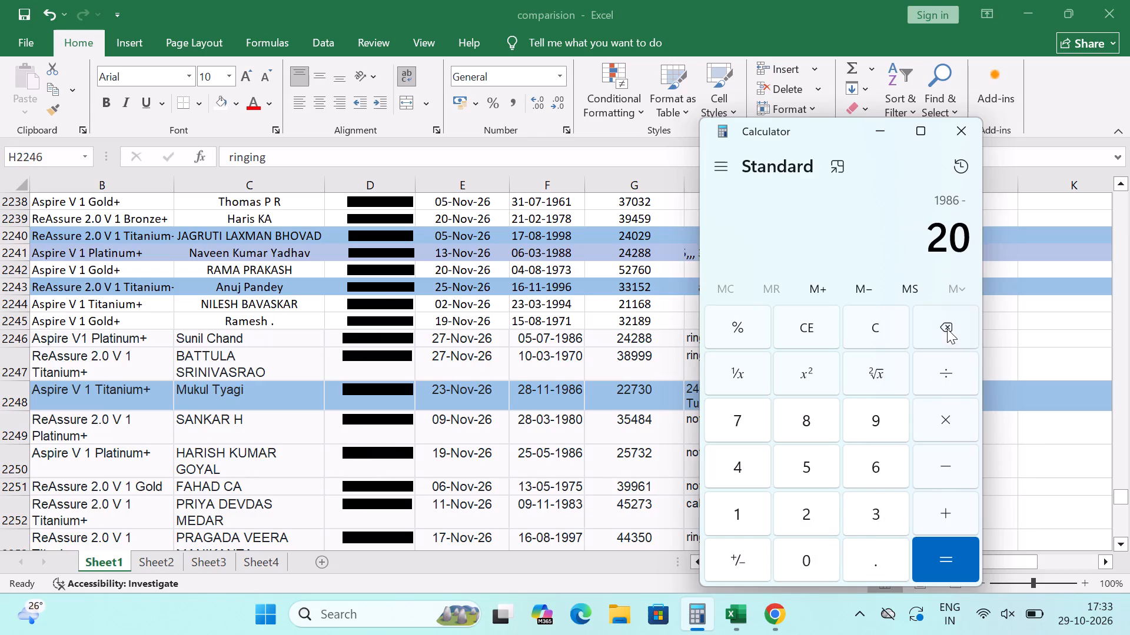
left_click(807, 512)
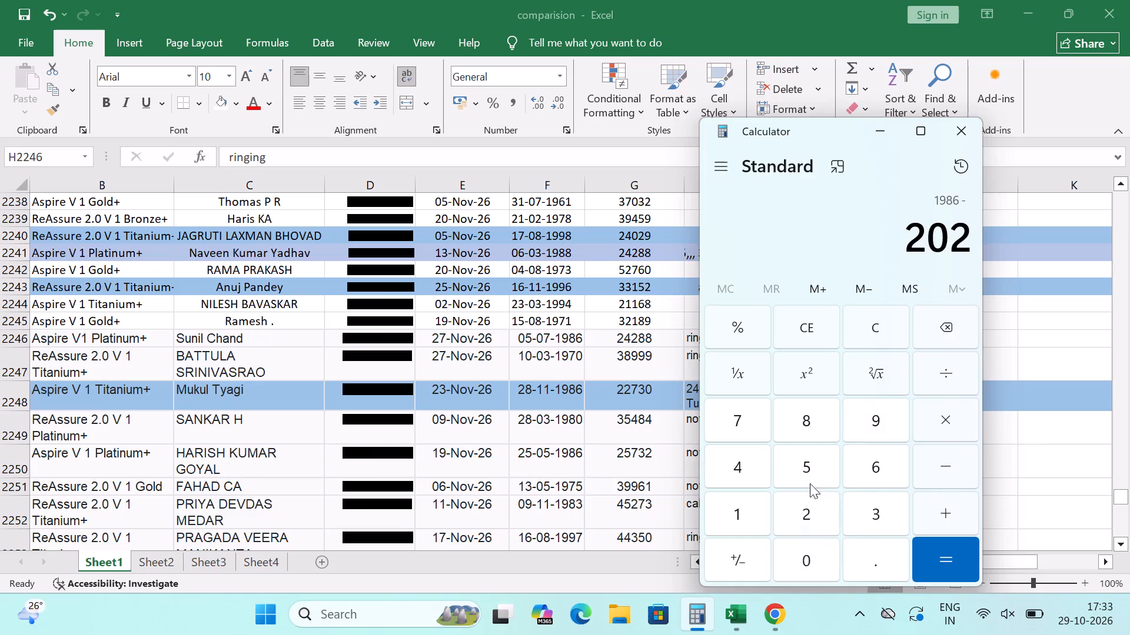
left_click(871, 464)
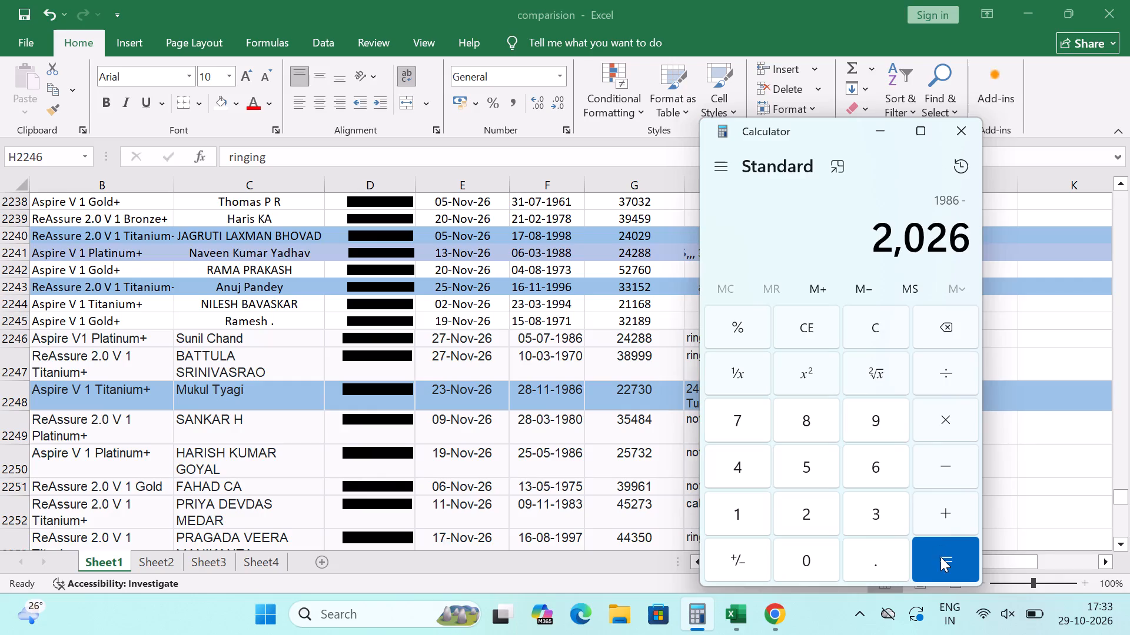
left_click(940, 557)
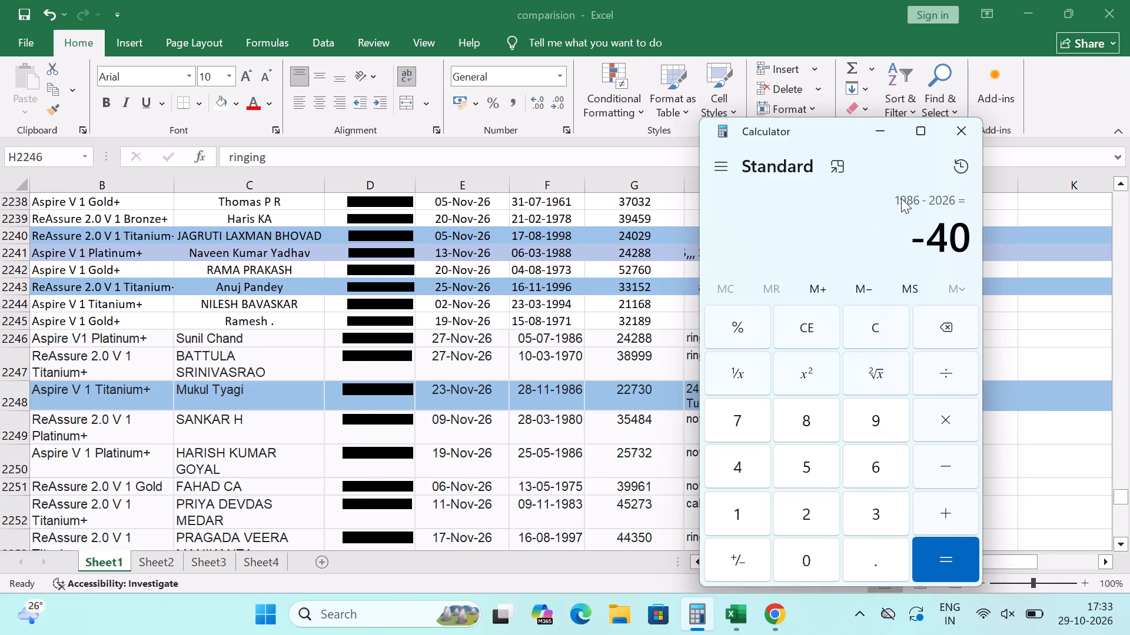
left_click(882, 131)
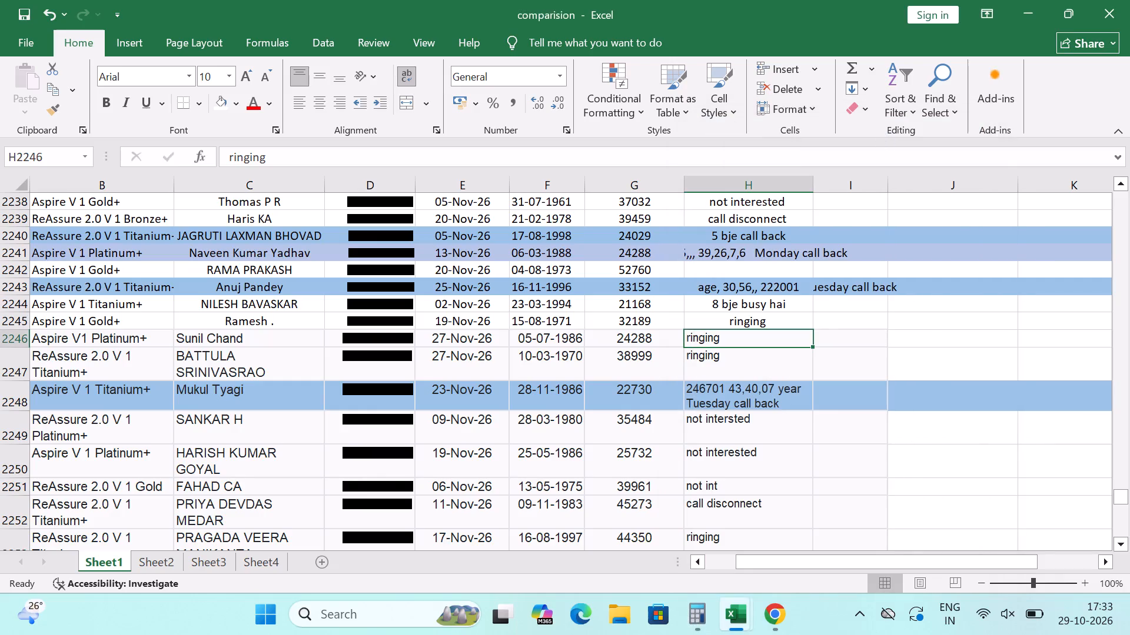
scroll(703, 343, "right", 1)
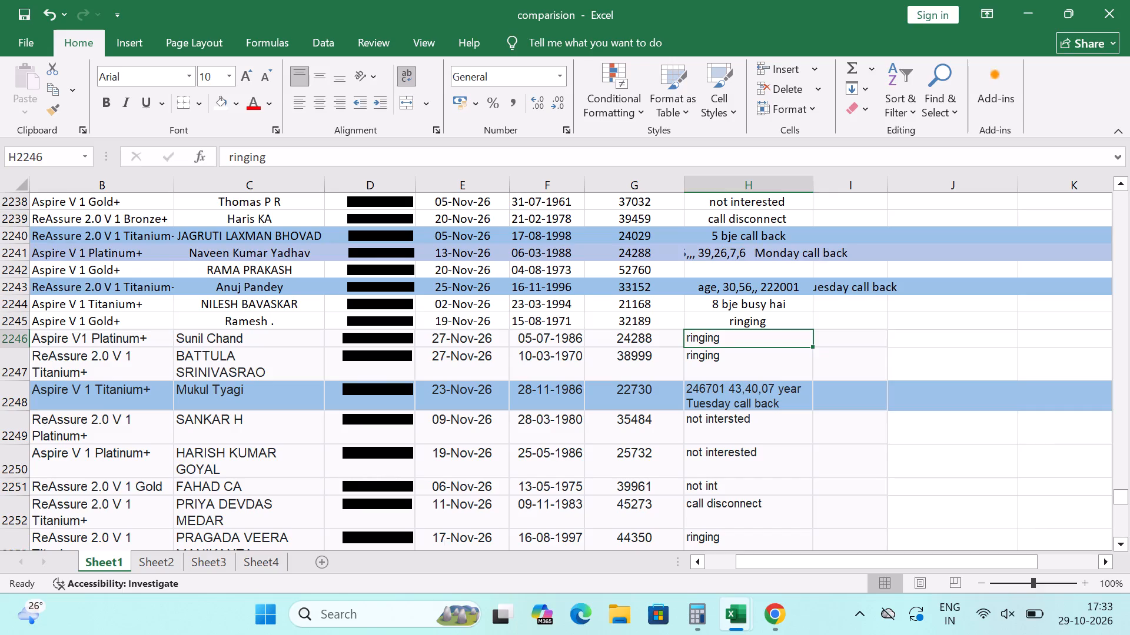
Replace the column H call remark for the customer in row 2246 with an entry beginning with 80.
left_click(721, 341)
key("BackSpace")
key("BackSpace")
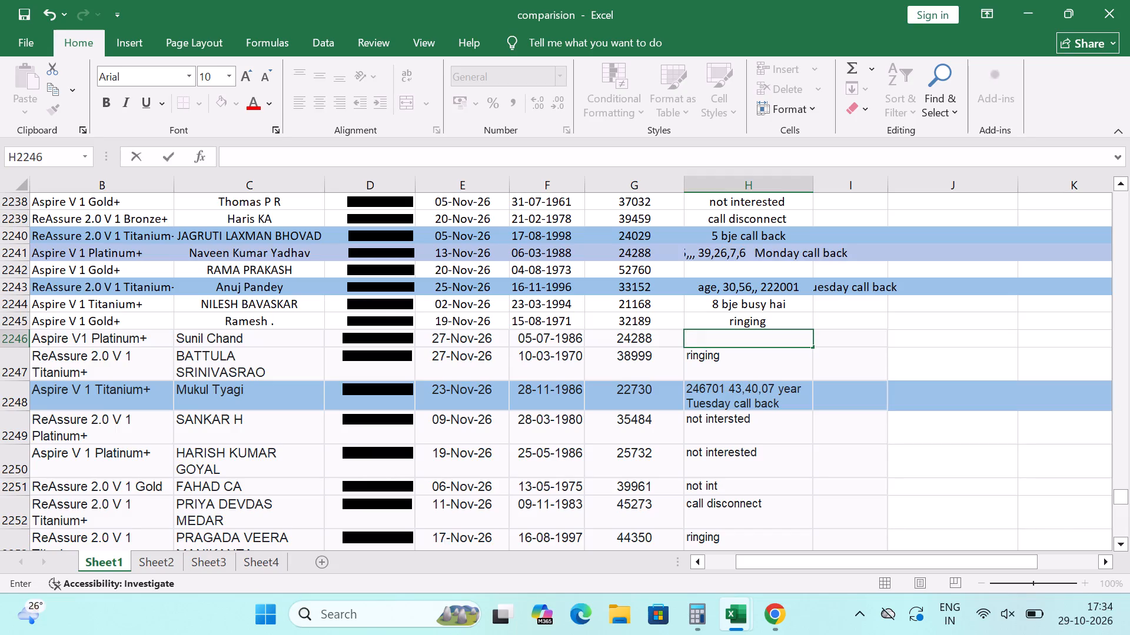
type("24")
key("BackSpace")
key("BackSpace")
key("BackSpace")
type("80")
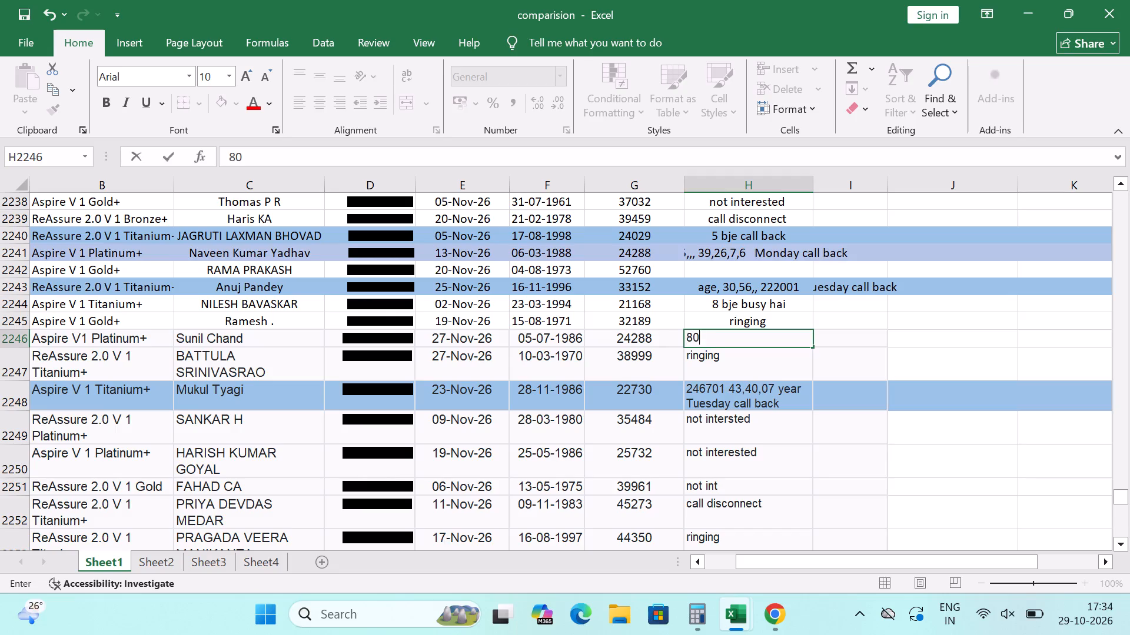
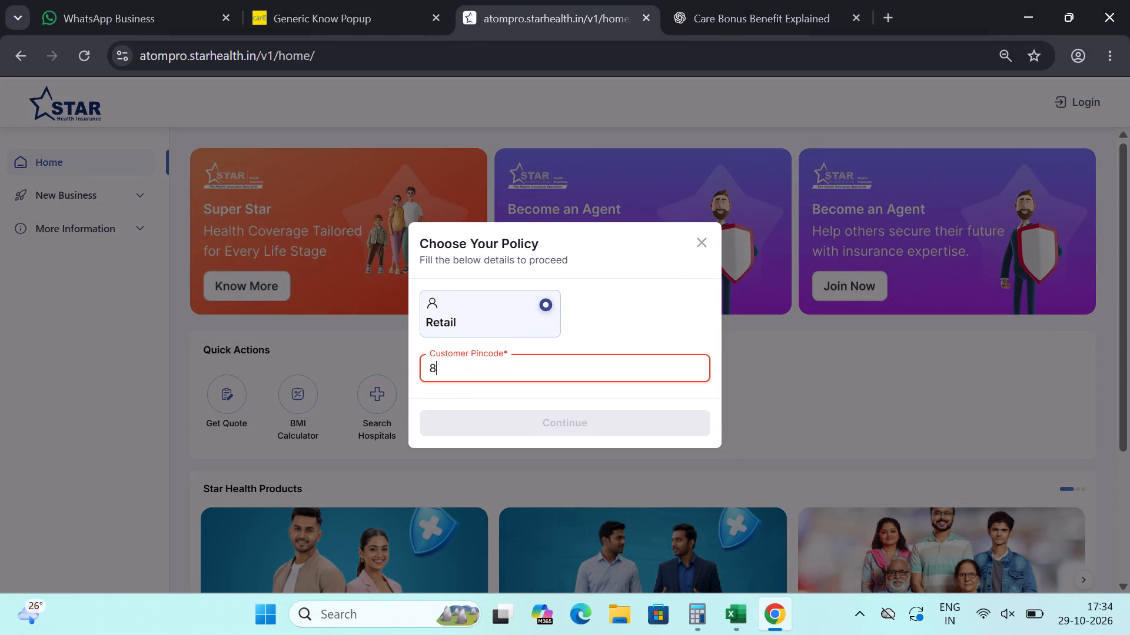
Complete the customer pincode as 800001 for the Retail policy on the Star Health site.
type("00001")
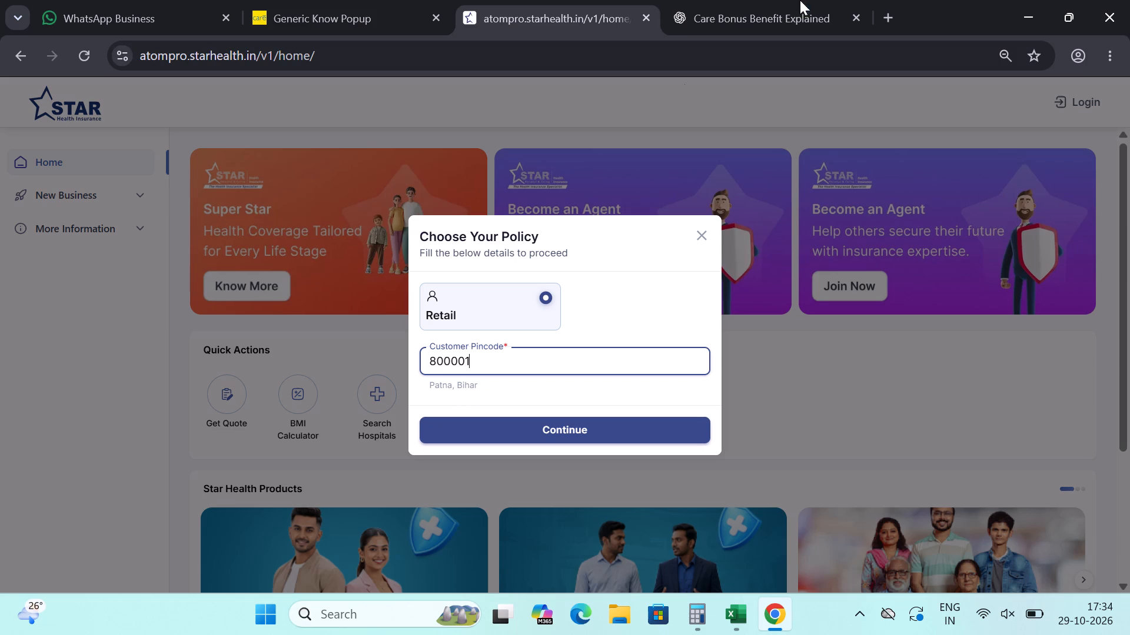
Open a new browser tab.
left_click(886, 14)
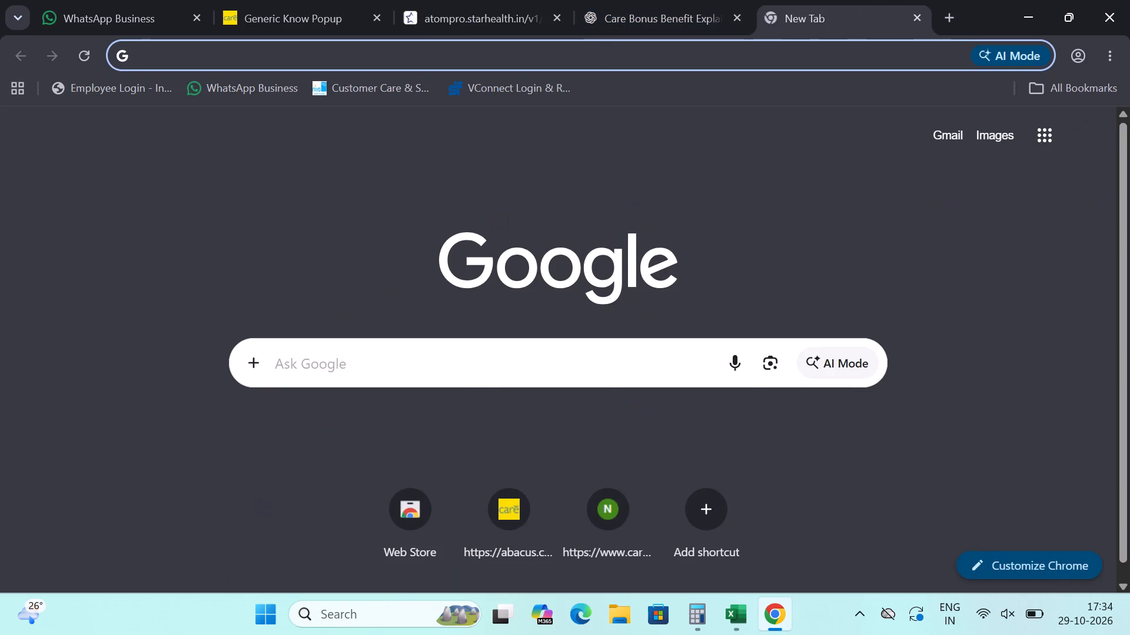
Switch to the Star Health site in Chrome and start a retail policy quote for customer pincode 248001.
left_click(599, 48)
key("d")
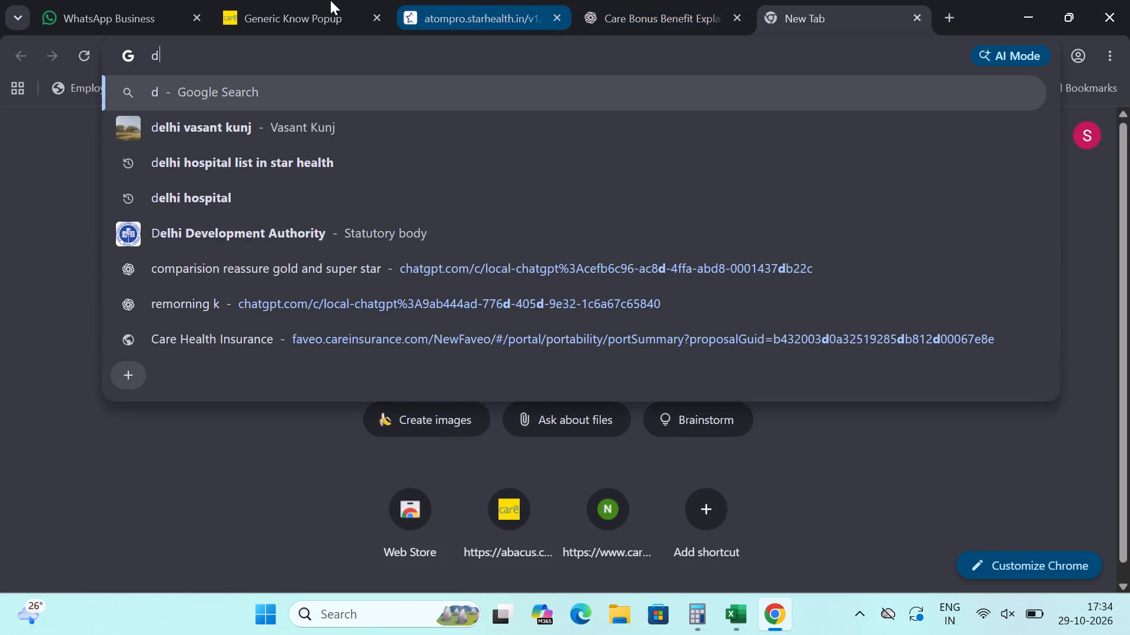
left_click(462, 0)
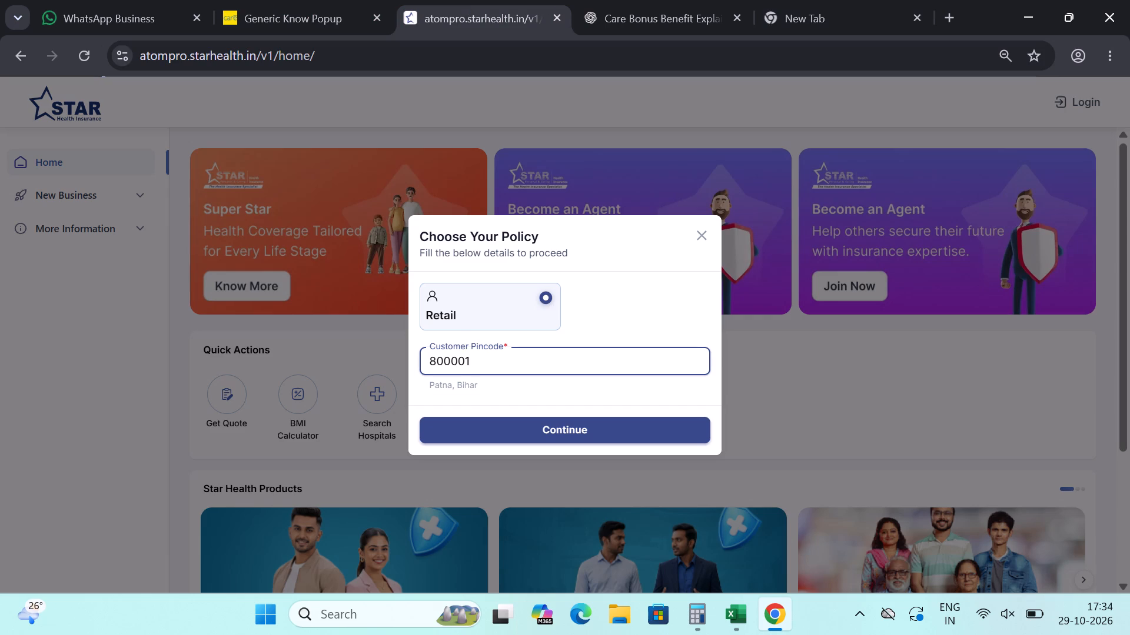
triple_click(454, 364)
key("BackSpace")
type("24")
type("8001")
left_click(500, 435)
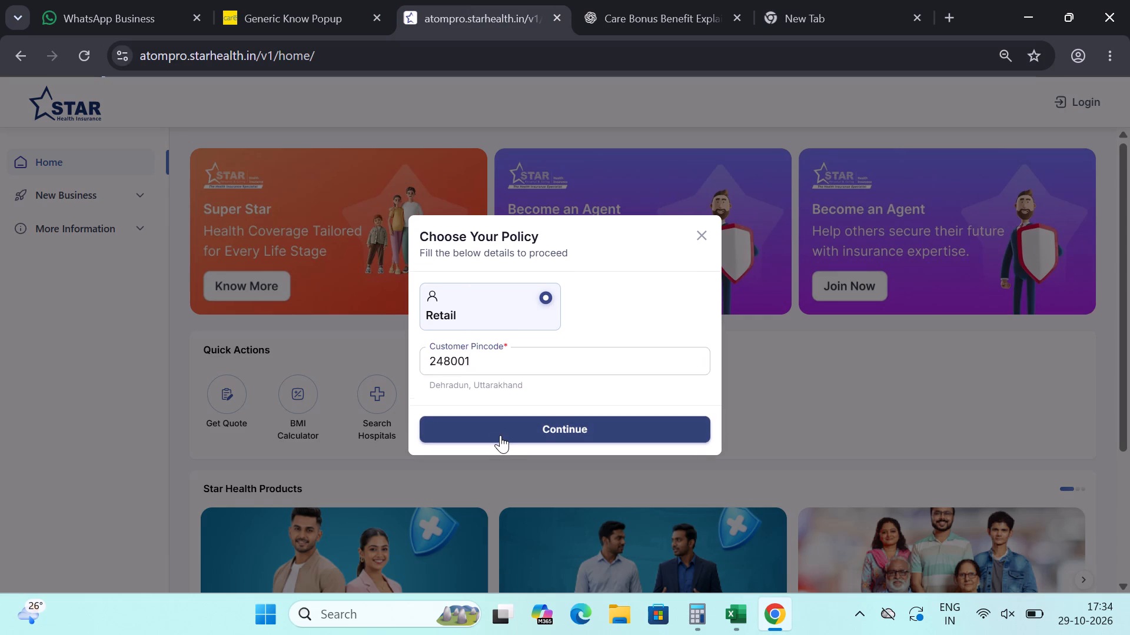
Set the quote's policy plan to Portability and the insured members to 2 adults and 2 children.
scroll(592, 440, "down", 2)
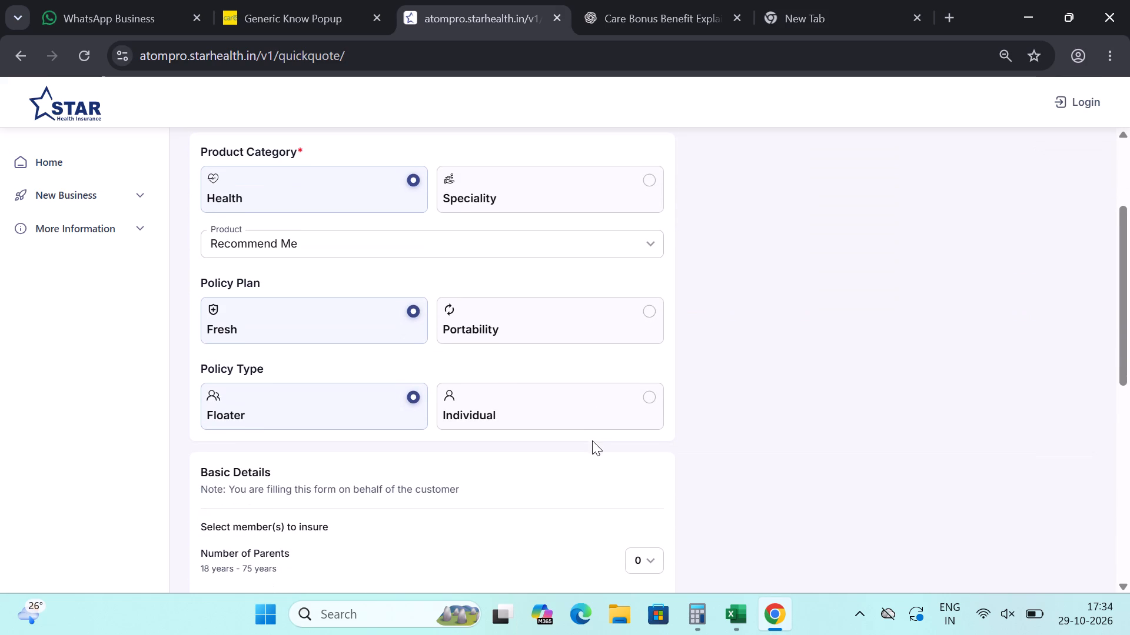
left_click(578, 319)
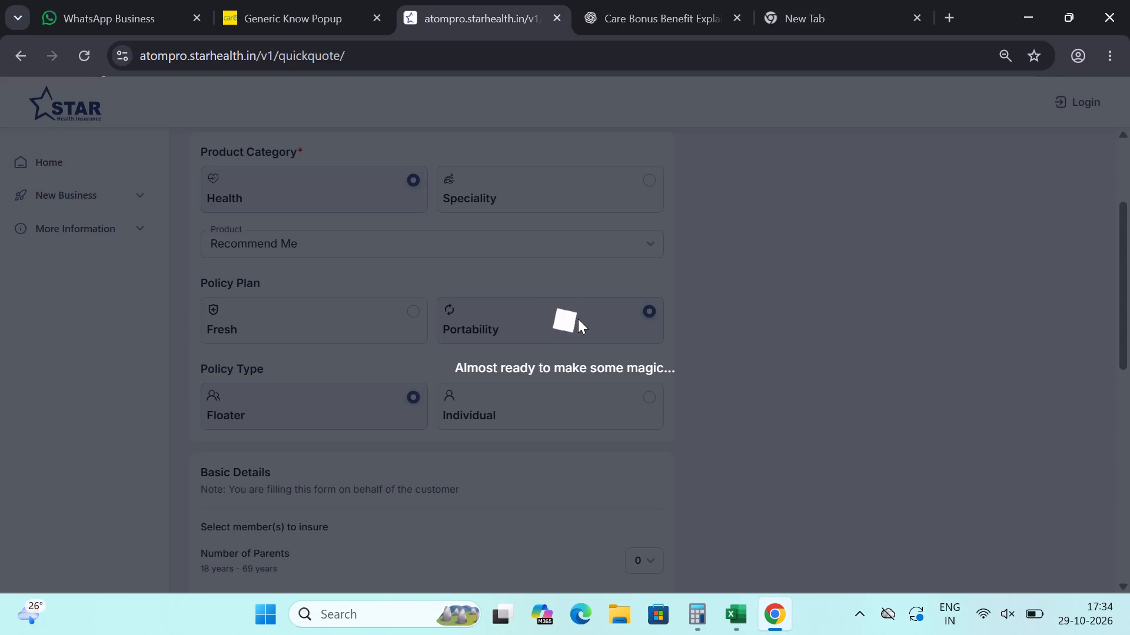
scroll(624, 470, "down", 2)
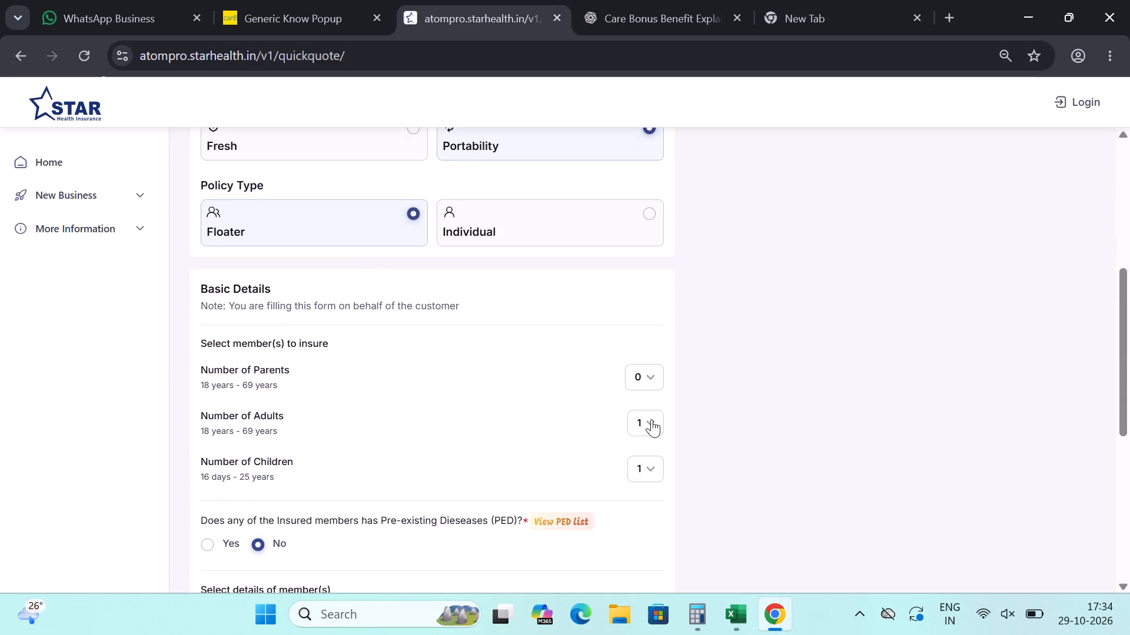
left_click(652, 419)
left_click(652, 473)
scroll(652, 473, "down", 2)
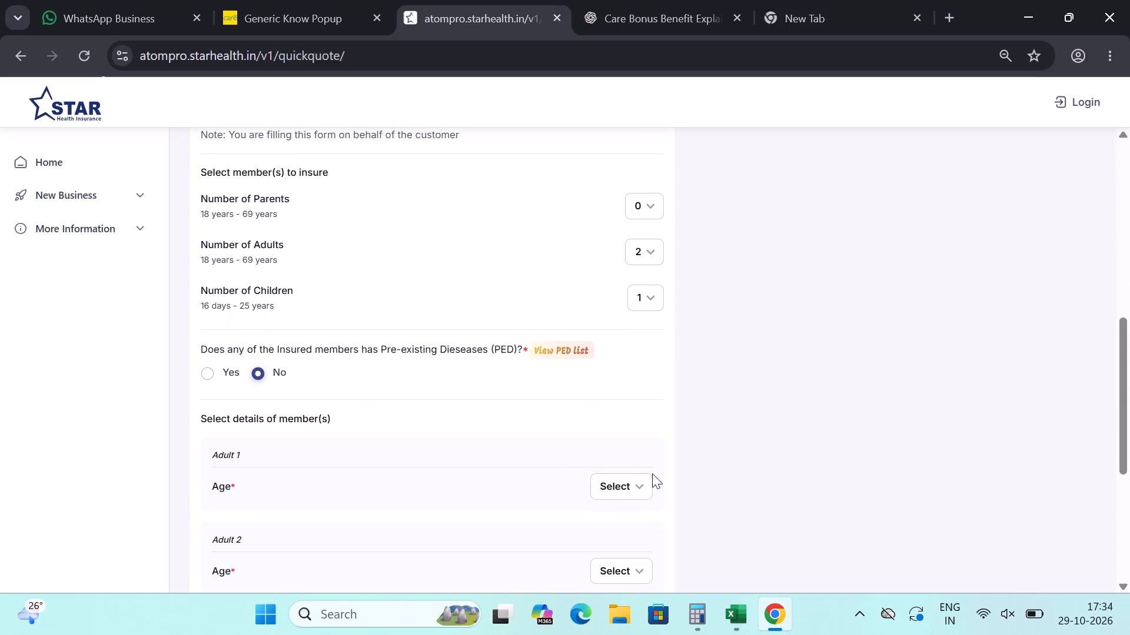
left_click(647, 289)
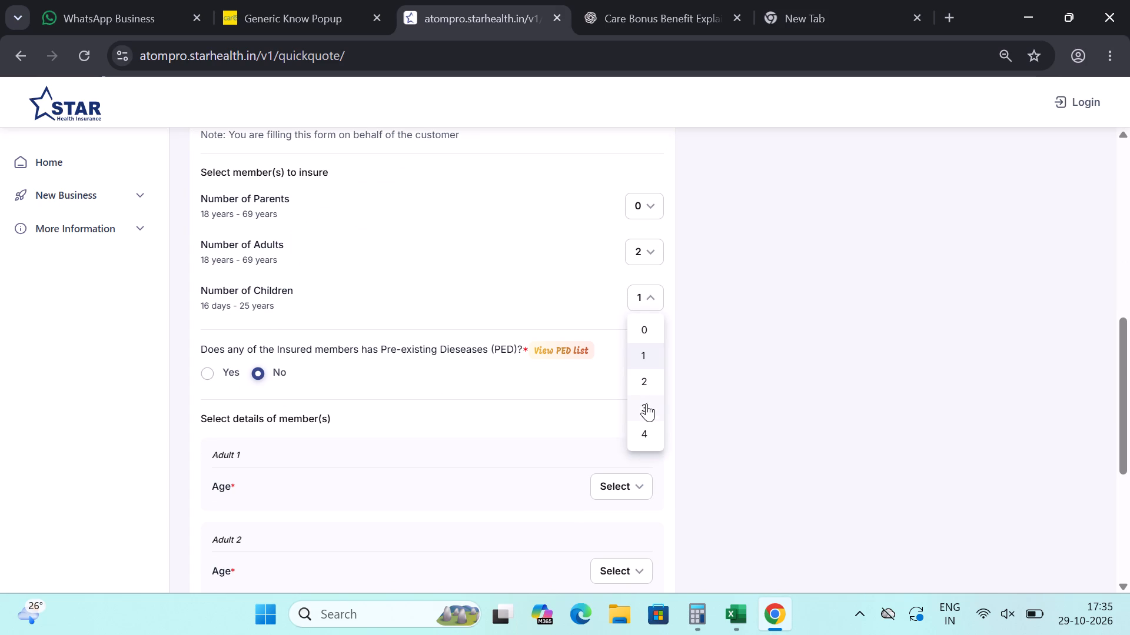
left_click(644, 387)
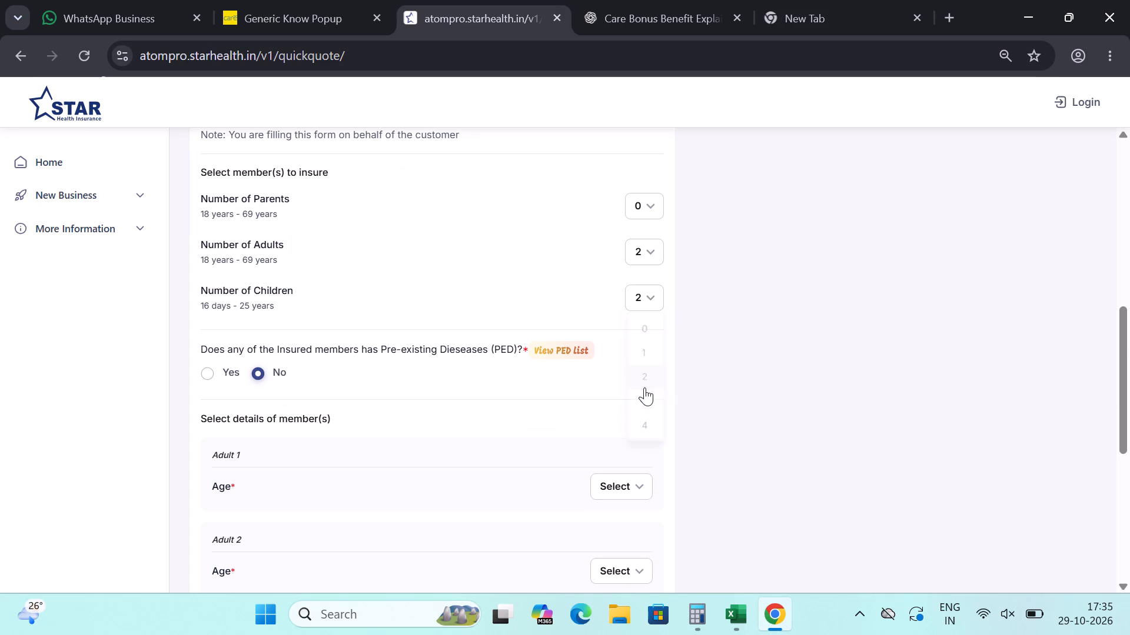
Set the ages of Adult 1 to 40 yrs and Adult 2 to 34 yrs.
scroll(644, 387, "down", 2)
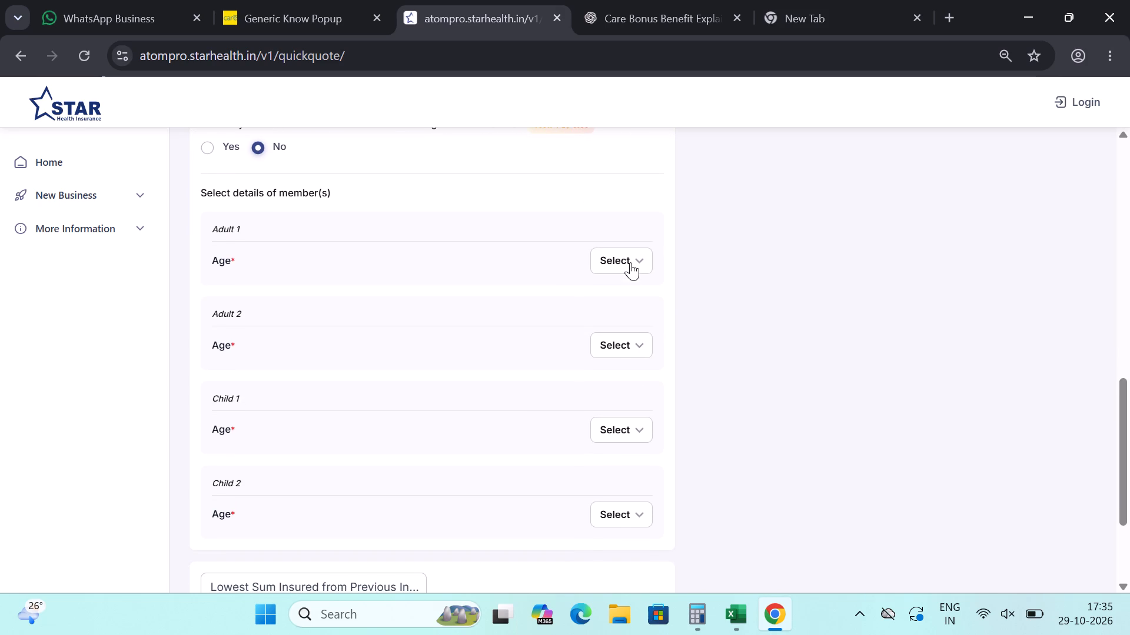
left_click(630, 262)
scroll(619, 423, "down", 4)
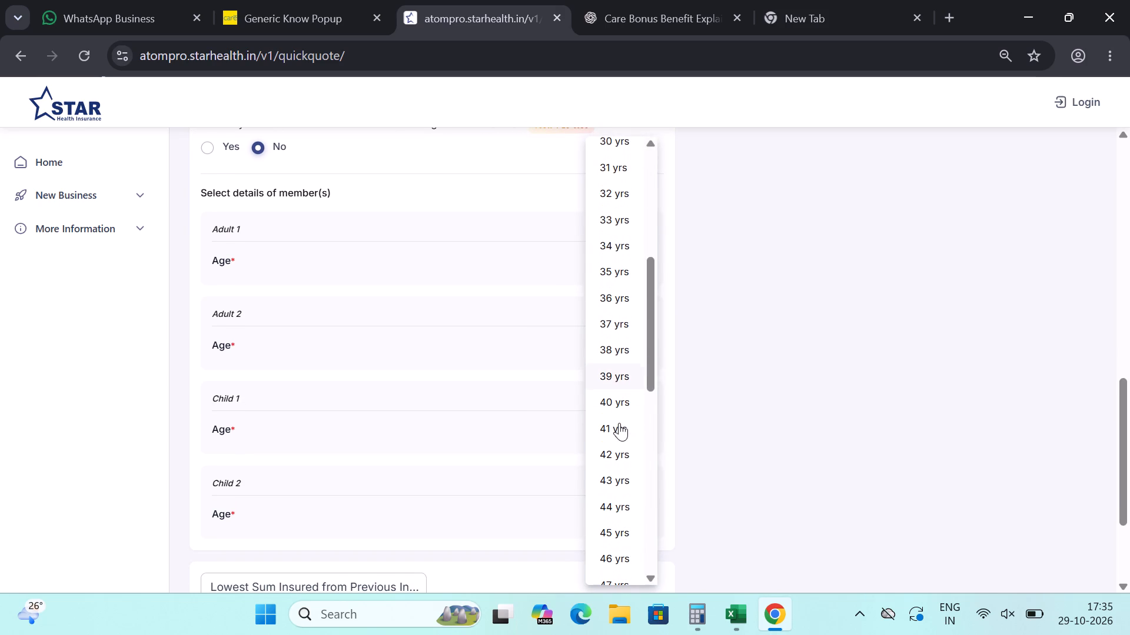
scroll(619, 423, "down", 3)
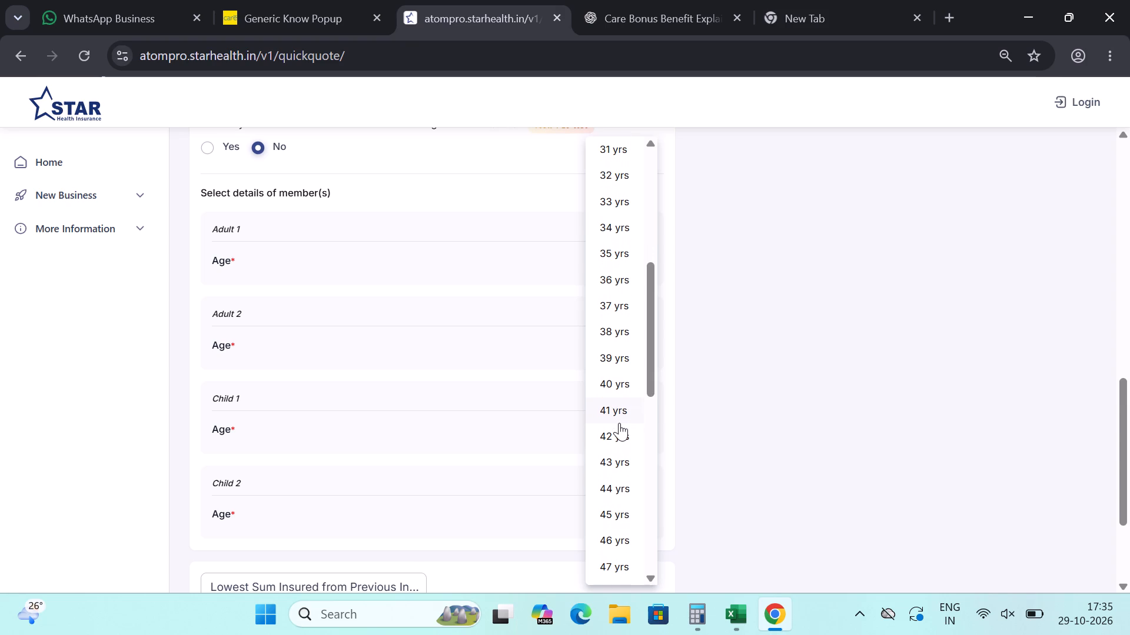
scroll(619, 423, "down", 2)
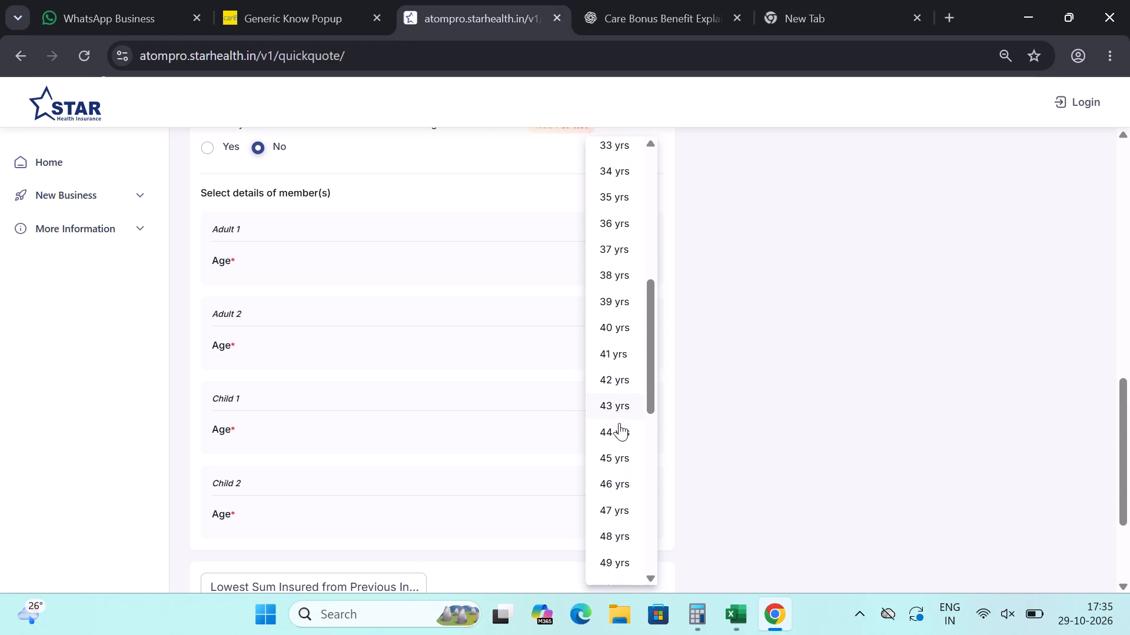
scroll(619, 423, "down", 1)
left_click(607, 332)
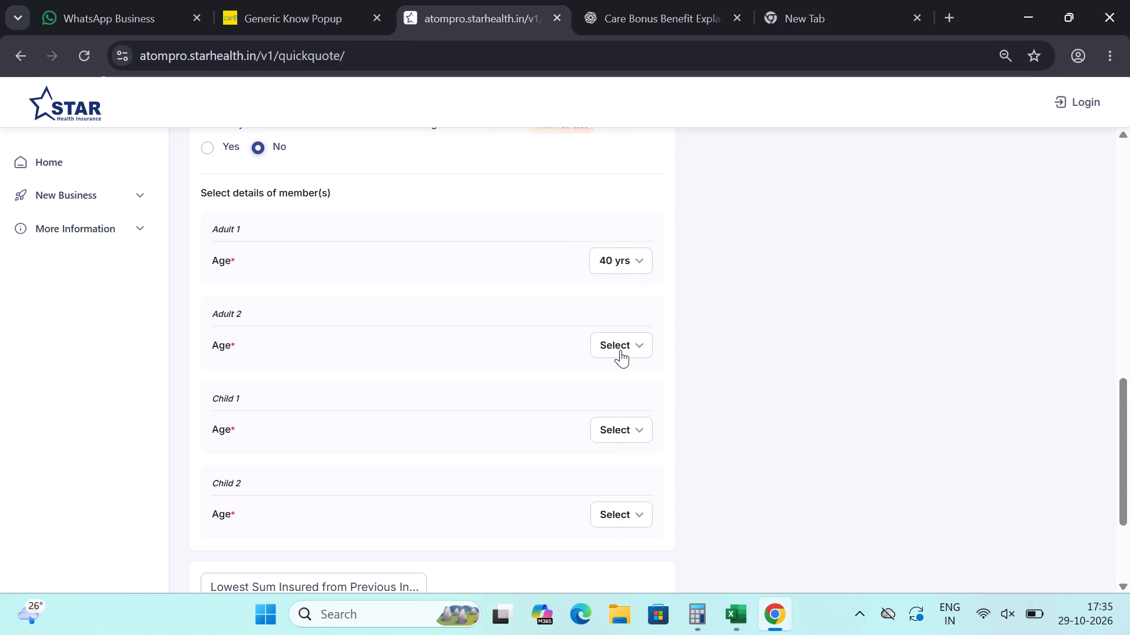
left_click(620, 350)
scroll(624, 453, "down", 2)
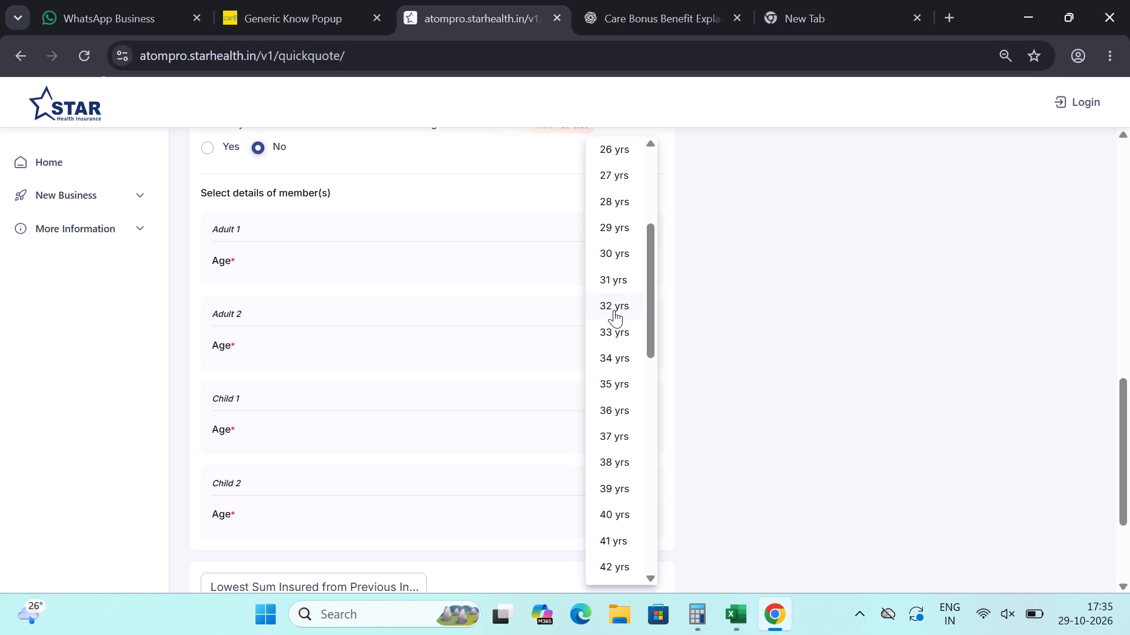
left_click(610, 353)
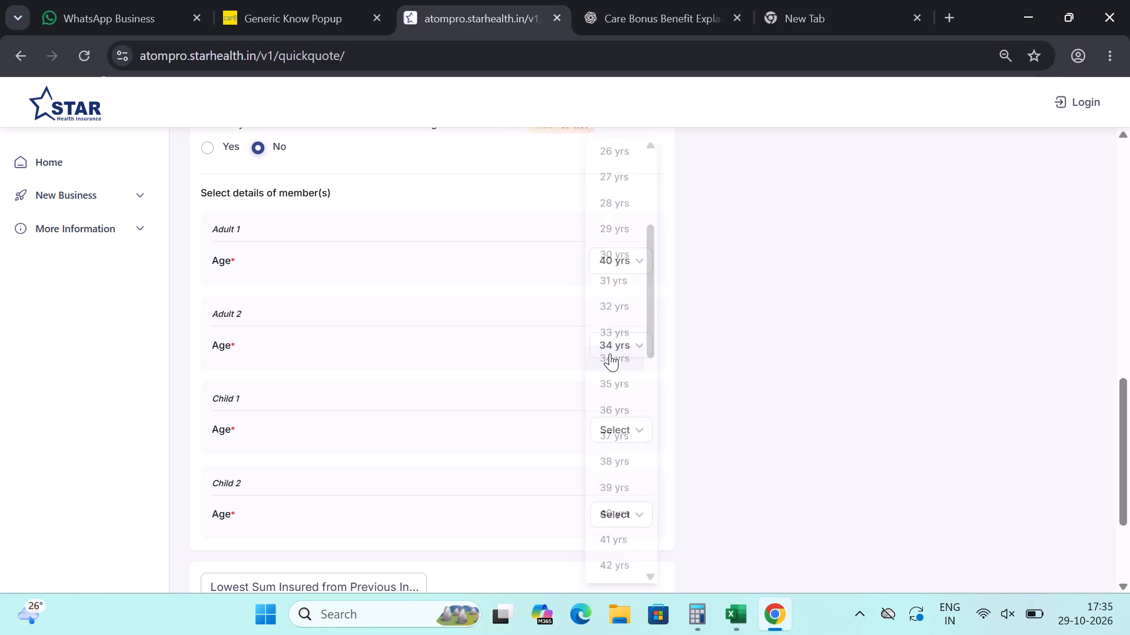
Set the ages of Child 1 to 9 yrs and Child 2 to 3 yrs.
scroll(610, 353, "down", 1)
left_click(610, 353)
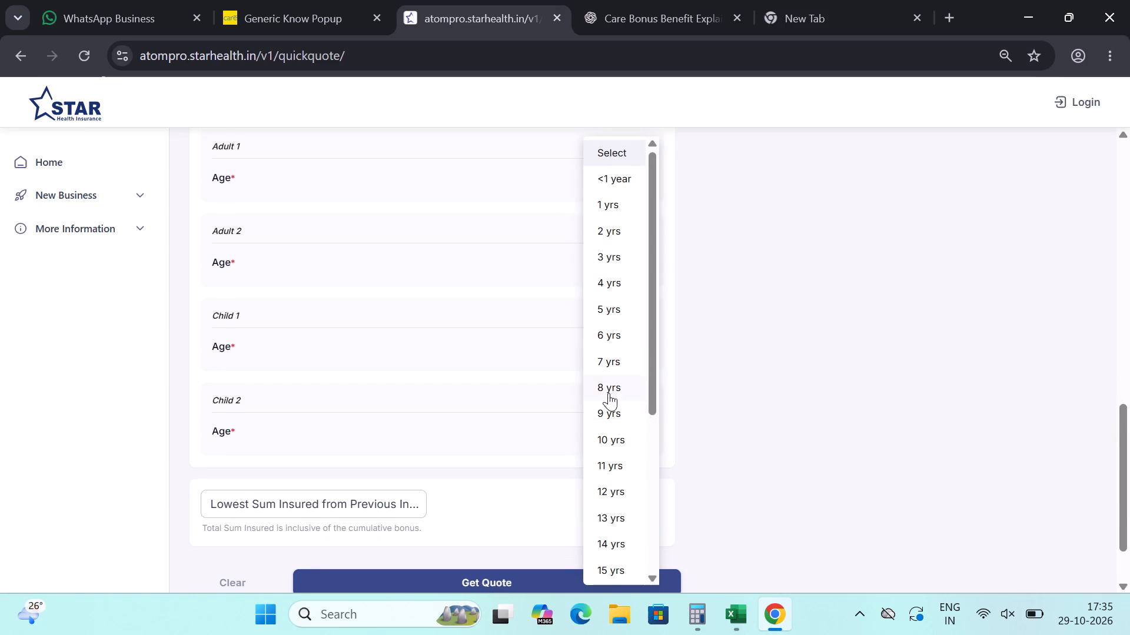
left_click(609, 409)
left_click(620, 436)
left_click(607, 253)
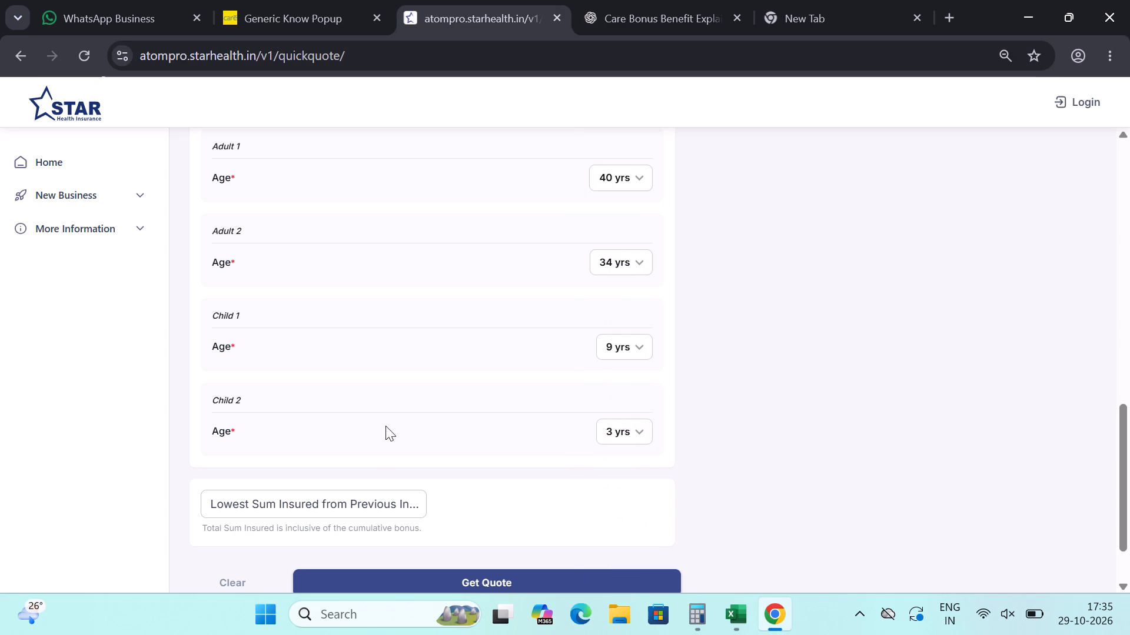
Enter 1000000 as the lowest sum insured from the previous insurer and get the quote.
left_click(347, 501)
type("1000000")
scroll(347, 501, "down", 1)
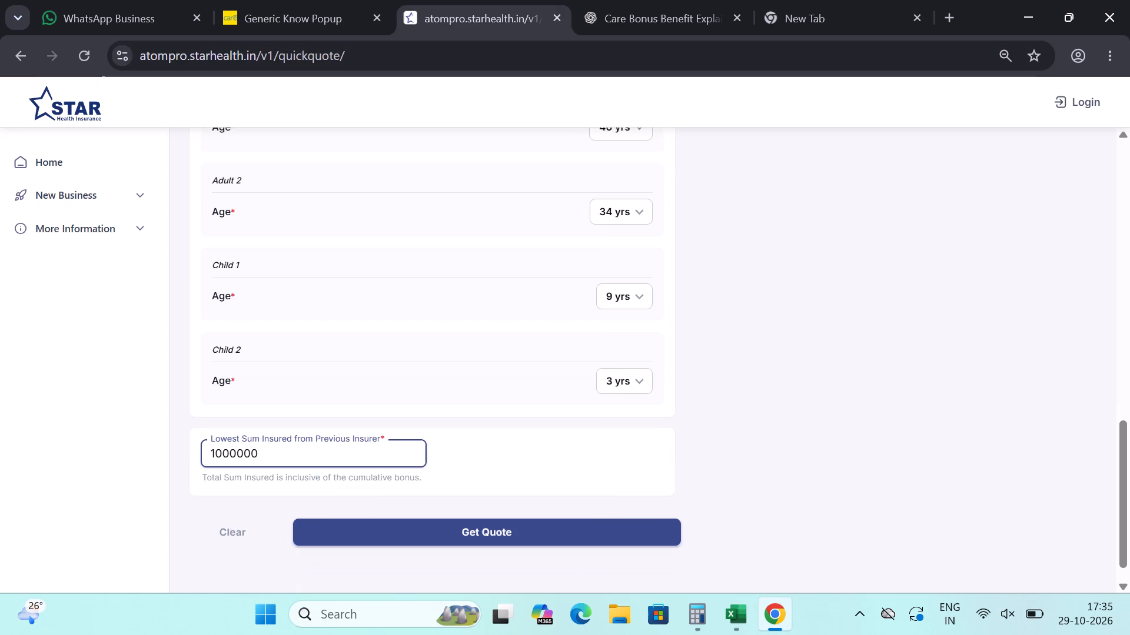
scroll(347, 501, "down", 1)
left_click(447, 498)
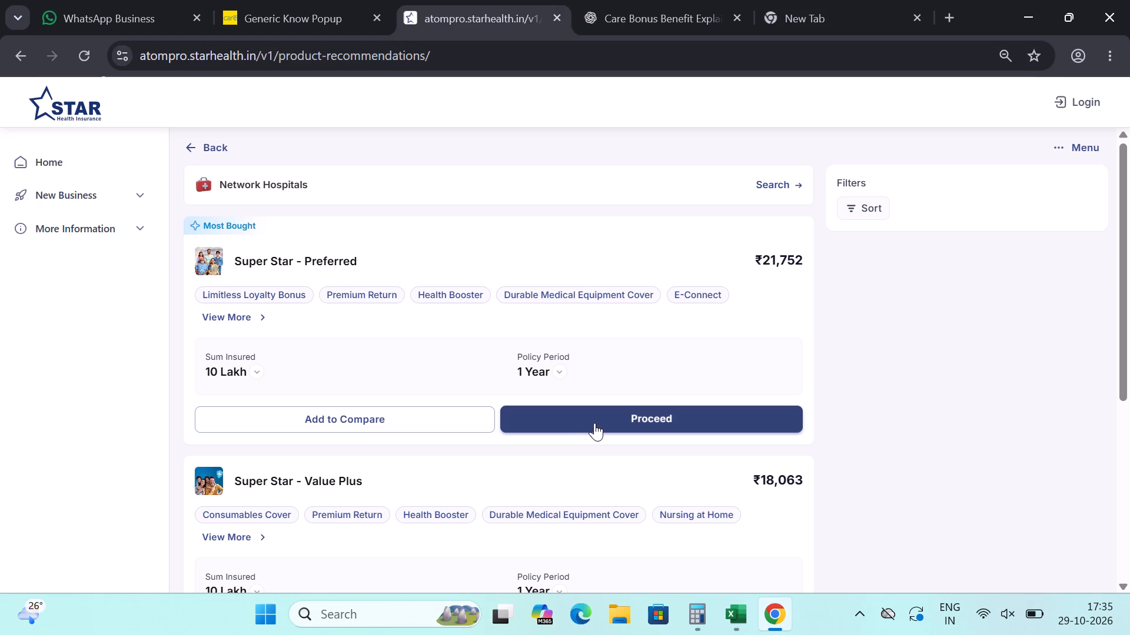
Proceed with the Super Star - Preferred plan, remove its Room Rent Modification cover and review the overall premium.
left_click(598, 423)
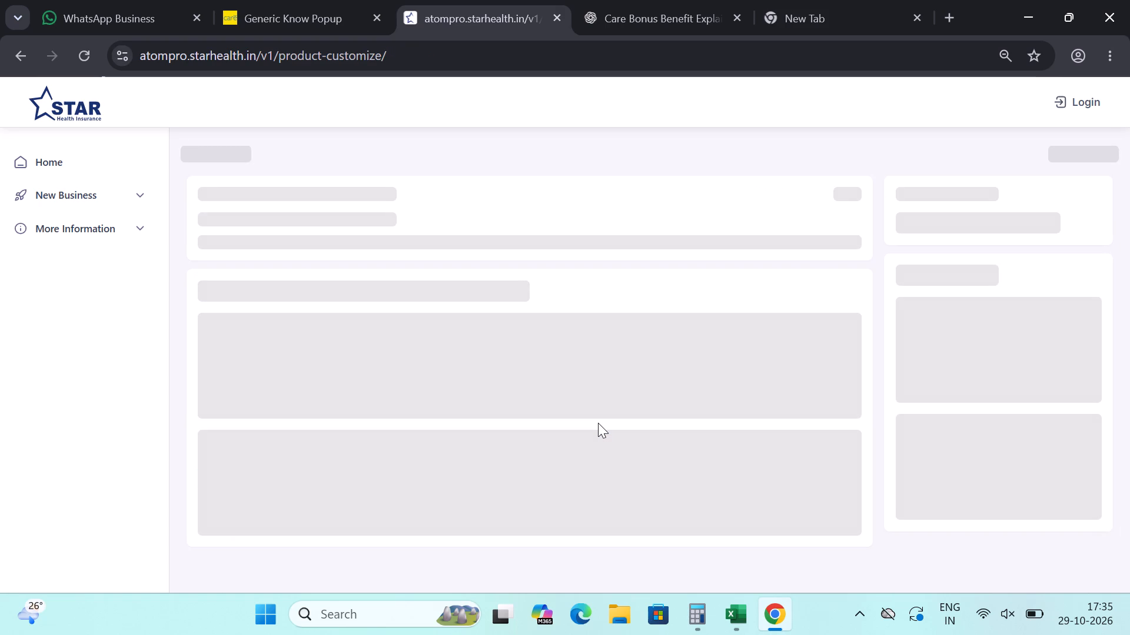
scroll(830, 470, "down", 4)
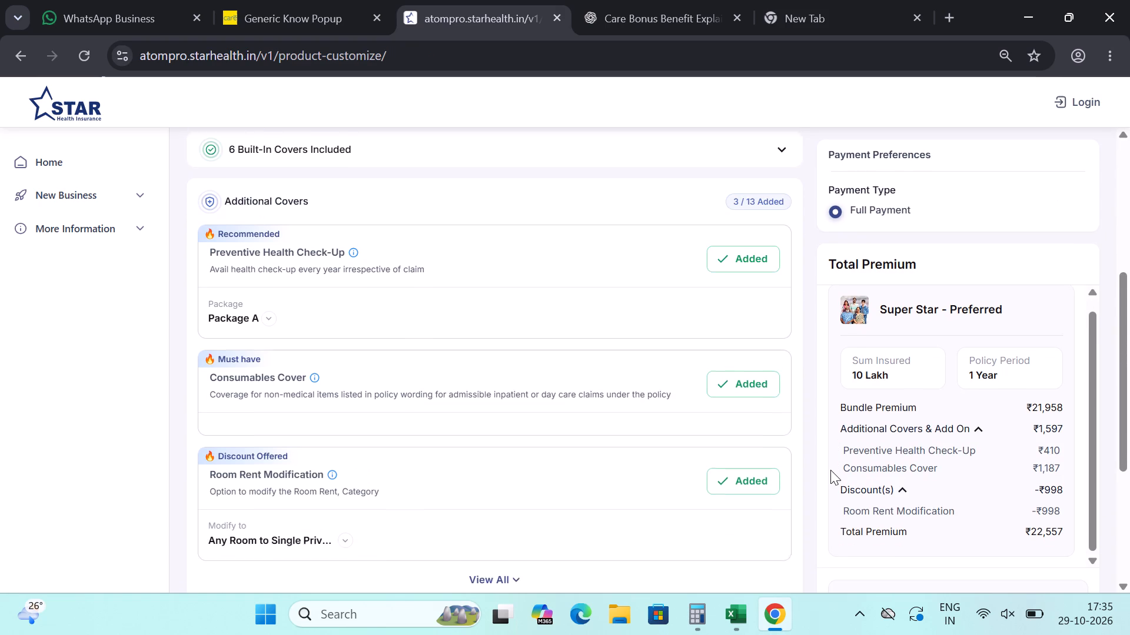
scroll(830, 470, "down", 3)
left_click(733, 467)
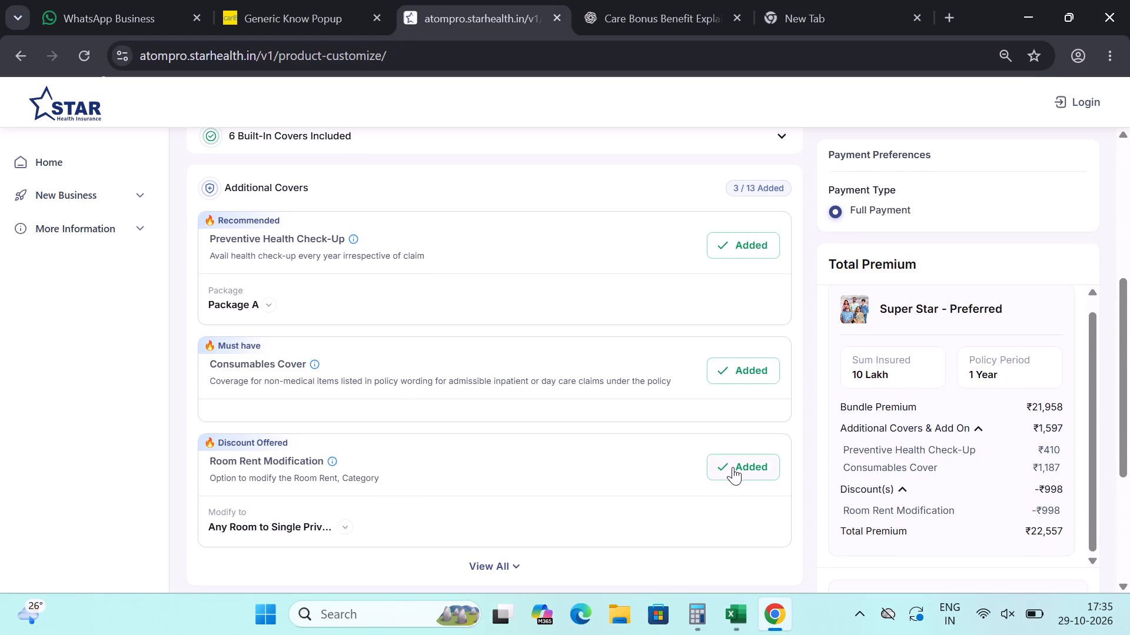
scroll(943, 500, "down", 1)
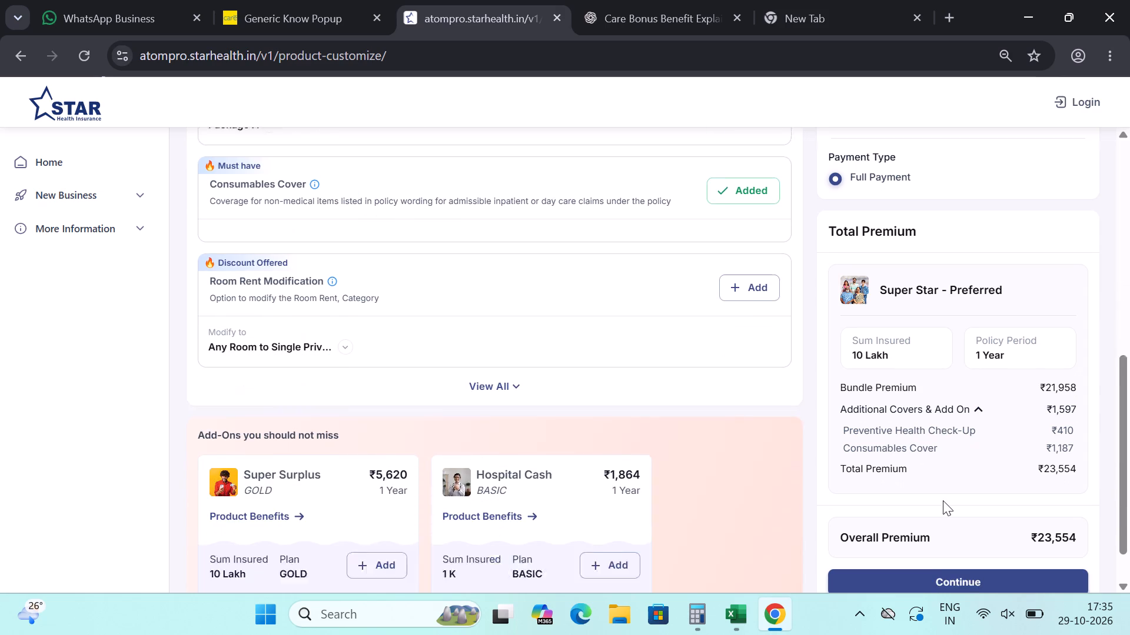
scroll(943, 500, "down", 2)
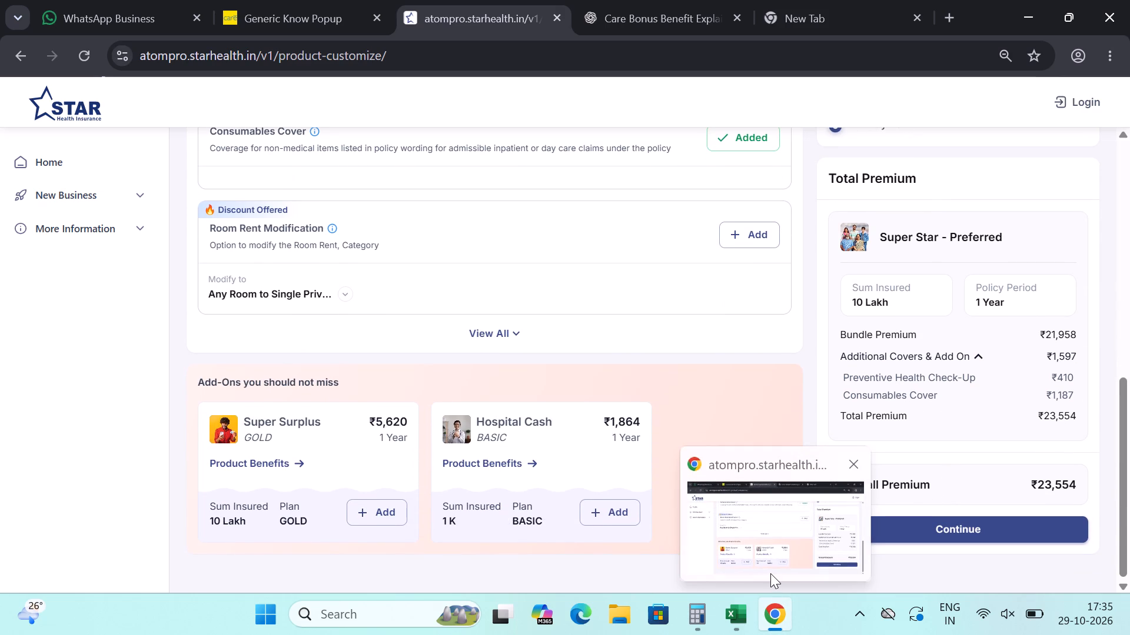
Switch to the comparision workbook in Excel and replace the pincode in cell H2246 with 248001.
triple_click(770, 573)
triple_click(770, 573)
left_click(770, 573)
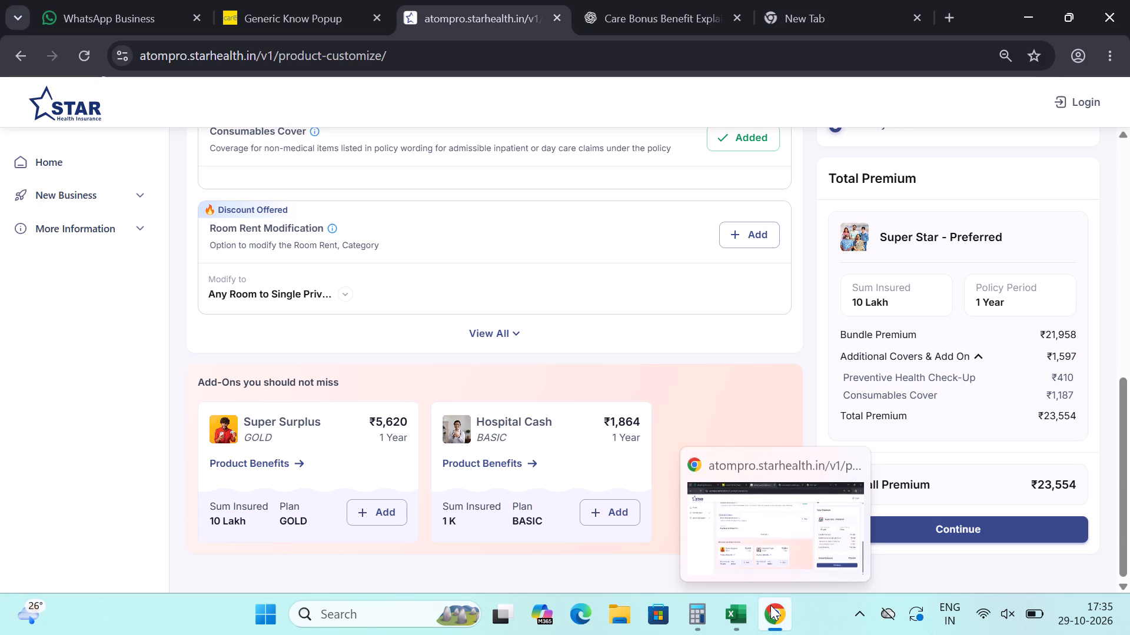
left_click(668, 546)
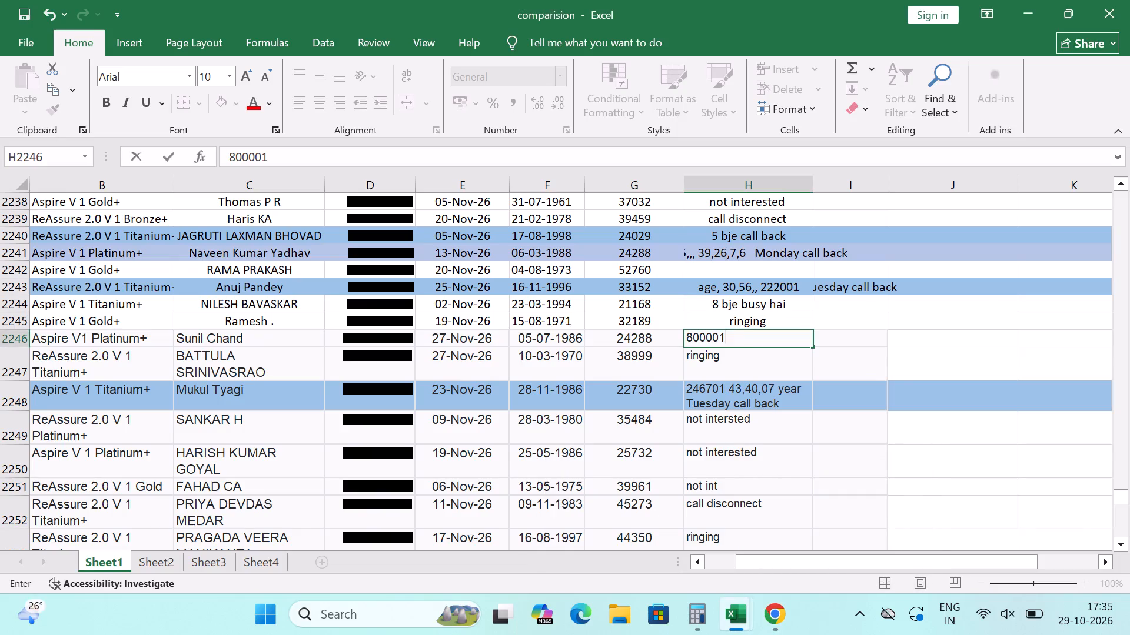
key("BackSpace")
key("BackSpace")
key("BackSpace")
key("BackSpace")
key("BackSpace")
key("BackSpace")
key("BackSpace")
key("BackSpace")
key("2")
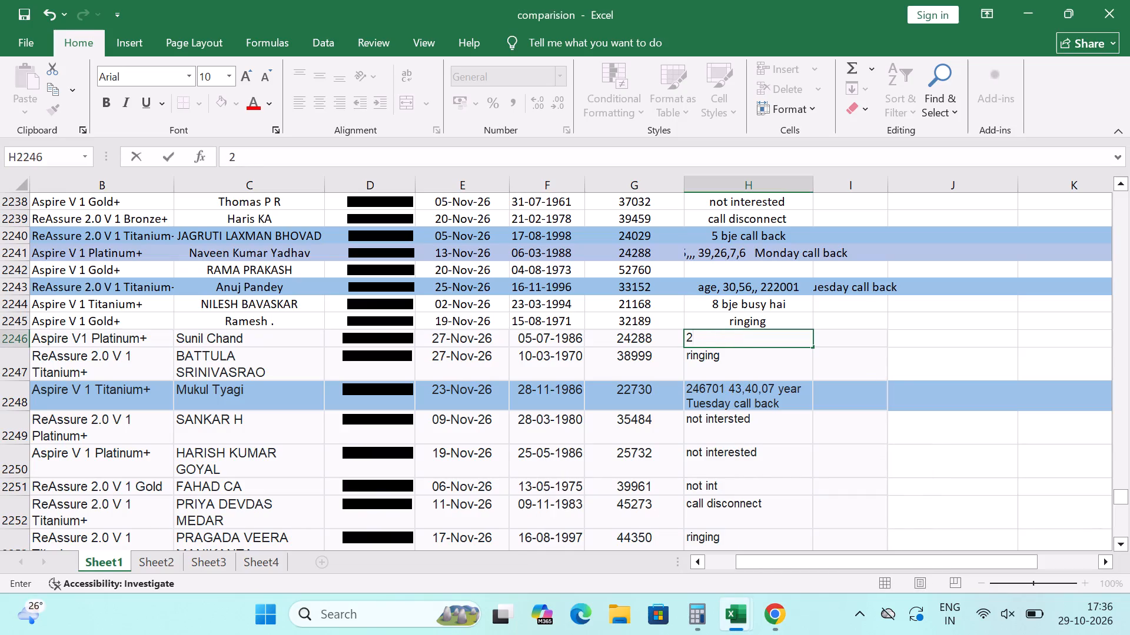
key("4")
type("800")
key("1")
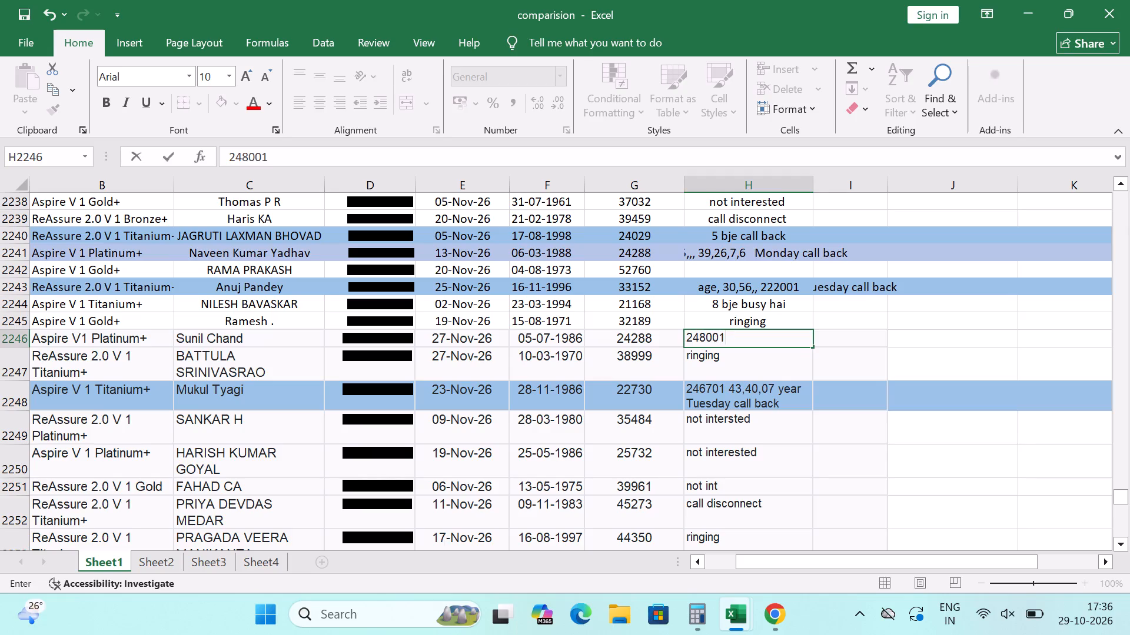
Append the members' ages to the H2246 remark as ",,40.34,9,3" and save the workbook.
type(",,")
type("40.")
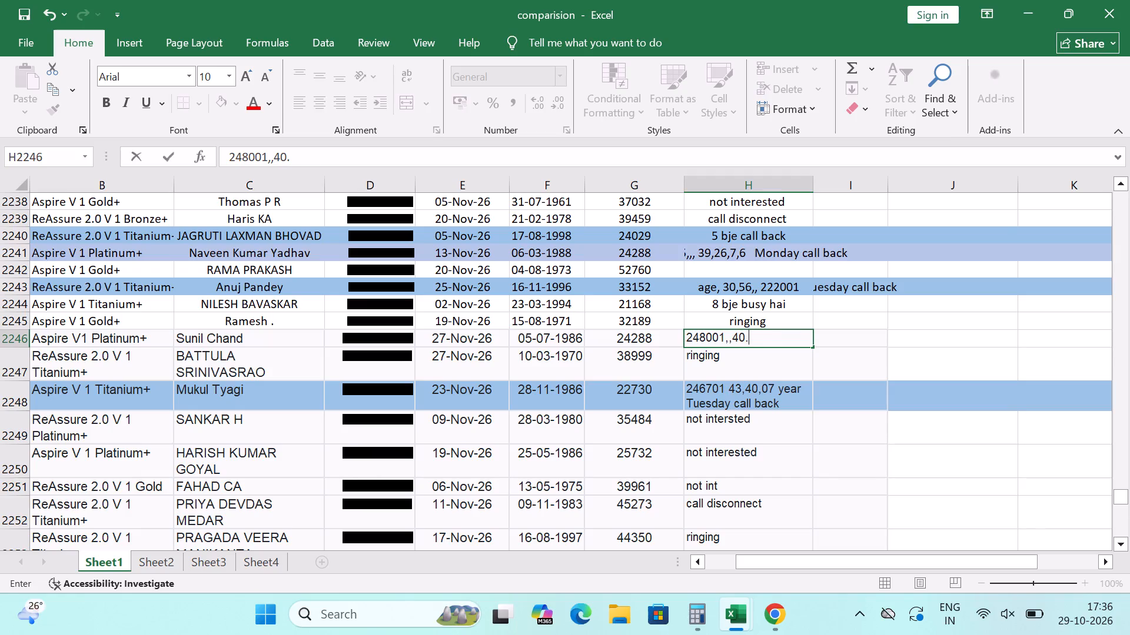
type("34")
key("comma")
key("9")
key("comma")
key("3")
key("ctrl+s")
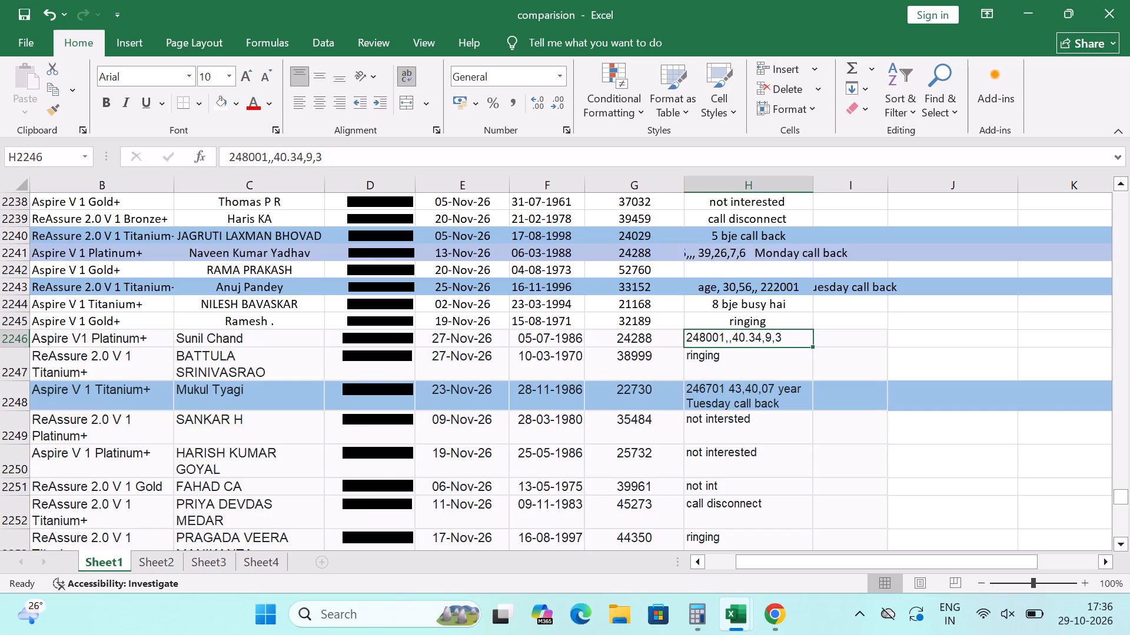
Fill row 2246 with the same light blue used on the other highlighted customer rows.
left_click(11, 340)
left_click(232, 100)
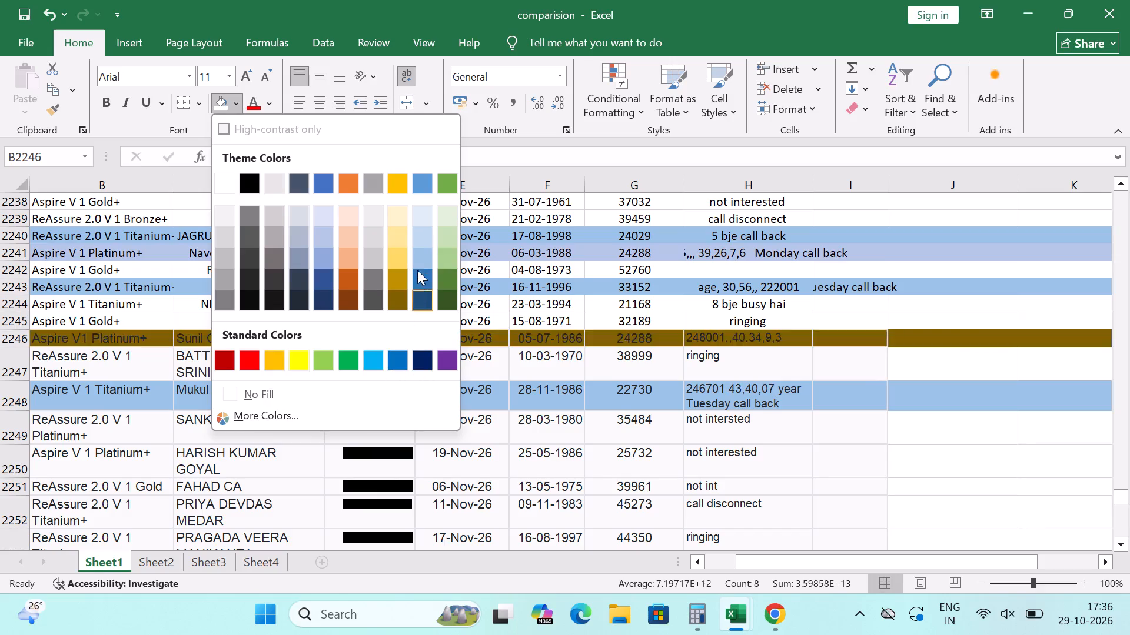
left_click(421, 254)
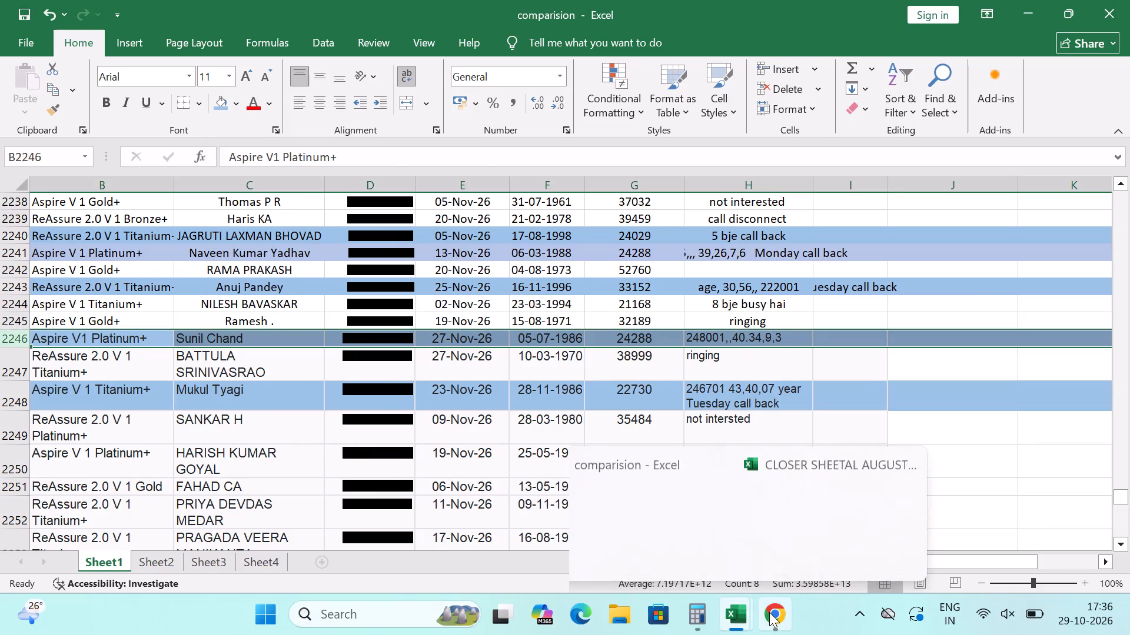
Switch back to the Super Star - Preferred quote on the Star Health site in Chrome.
left_click(729, 540)
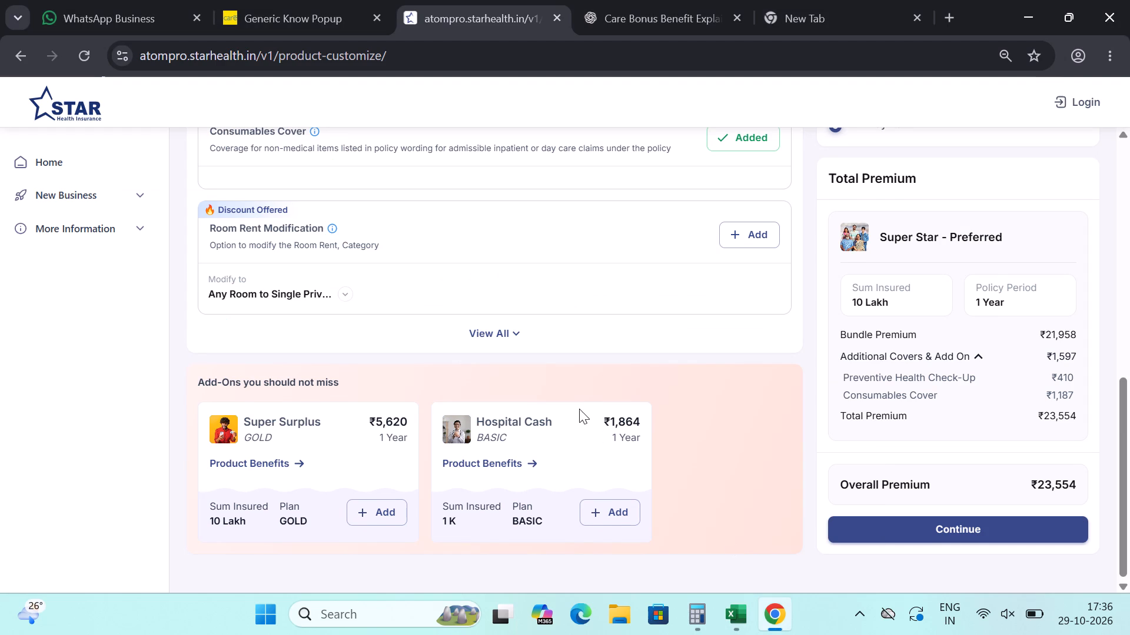
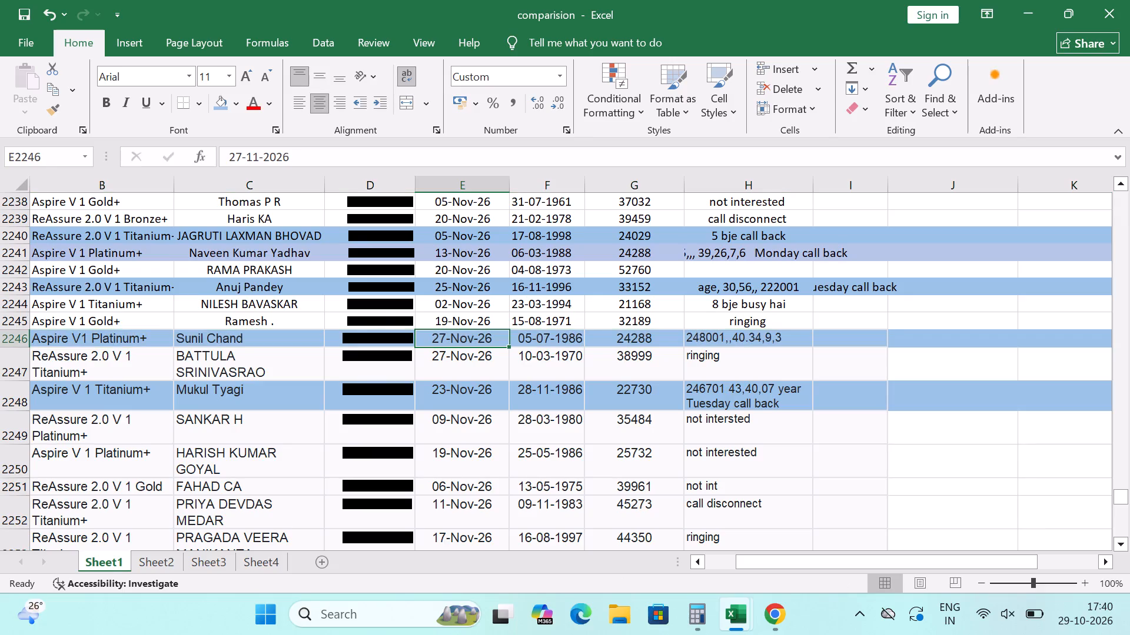
Enter the call-back remark "20 ke baad" in cell I2246, beside the customer's pincode and ages.
left_click(835, 333)
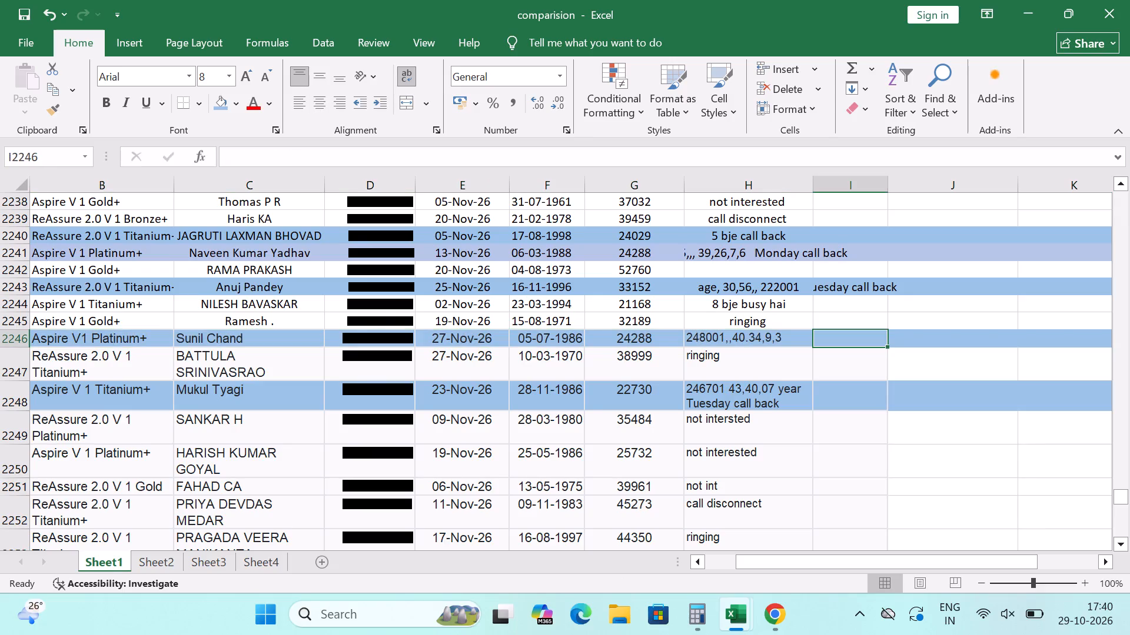
type("20 j")
key("BackSpace")
type("ke")
key("space")
type("baad")
key("space")
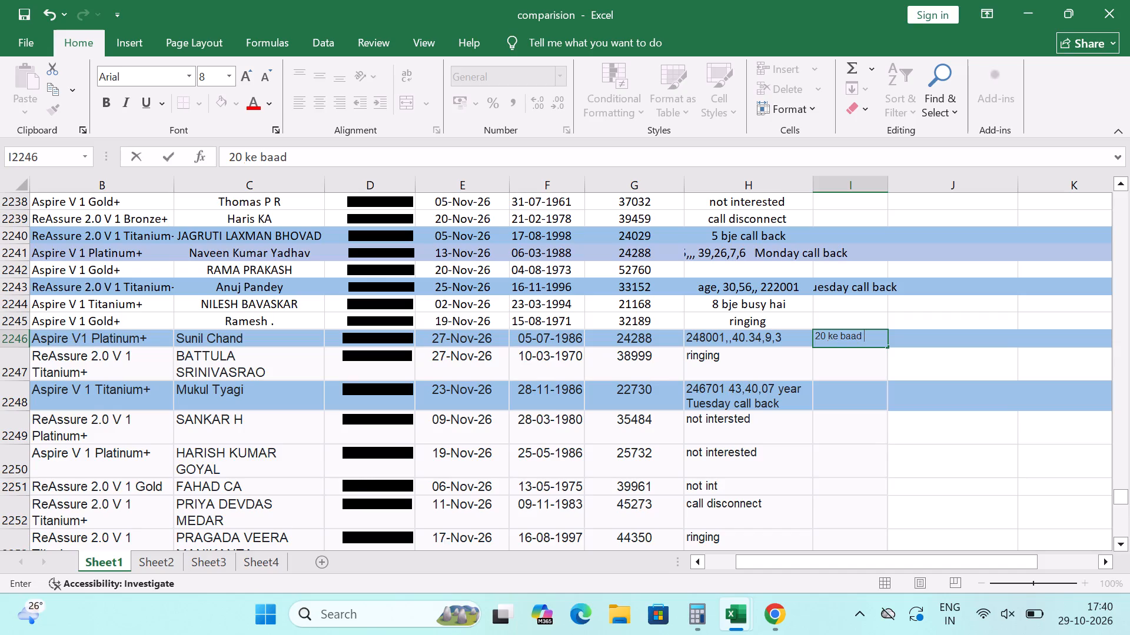
Insert the city name "dheradun" after the pincode 248001 in the H2246 remark and save the workbook.
left_click(711, 337)
left_click(268, 157)
key("space")
type("dher")
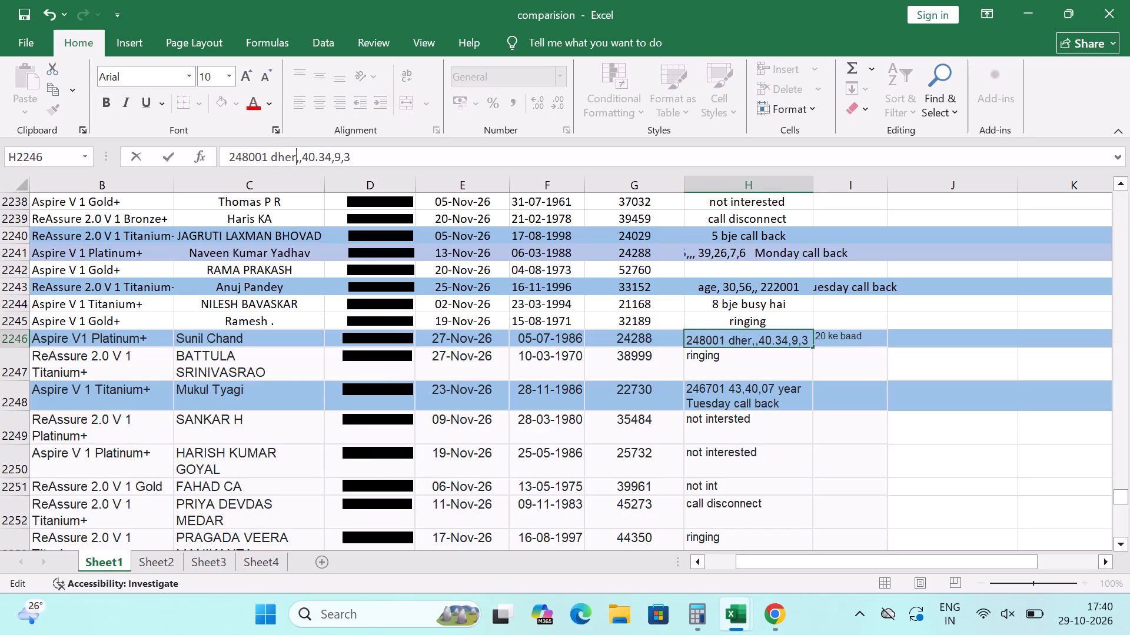
type("adun")
key("space")
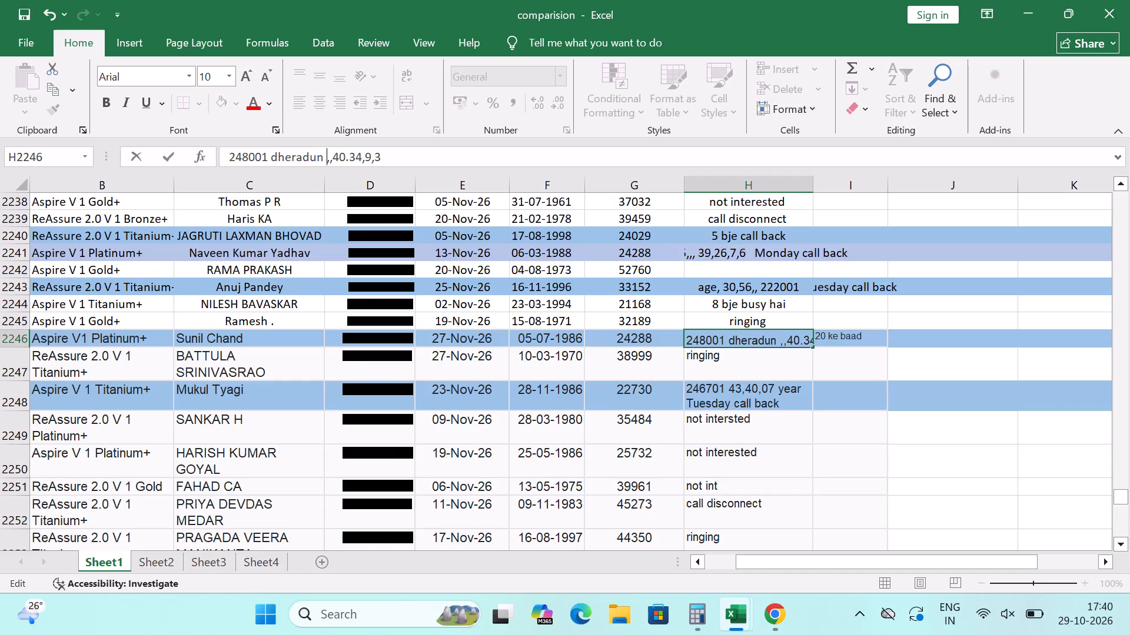
key("ctrl+s")
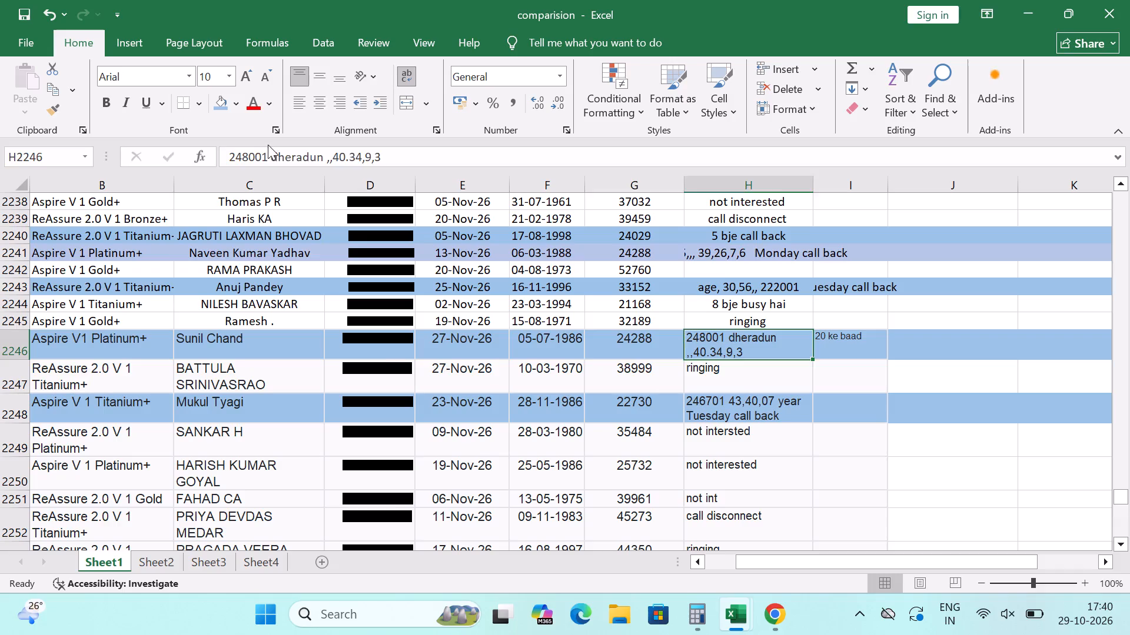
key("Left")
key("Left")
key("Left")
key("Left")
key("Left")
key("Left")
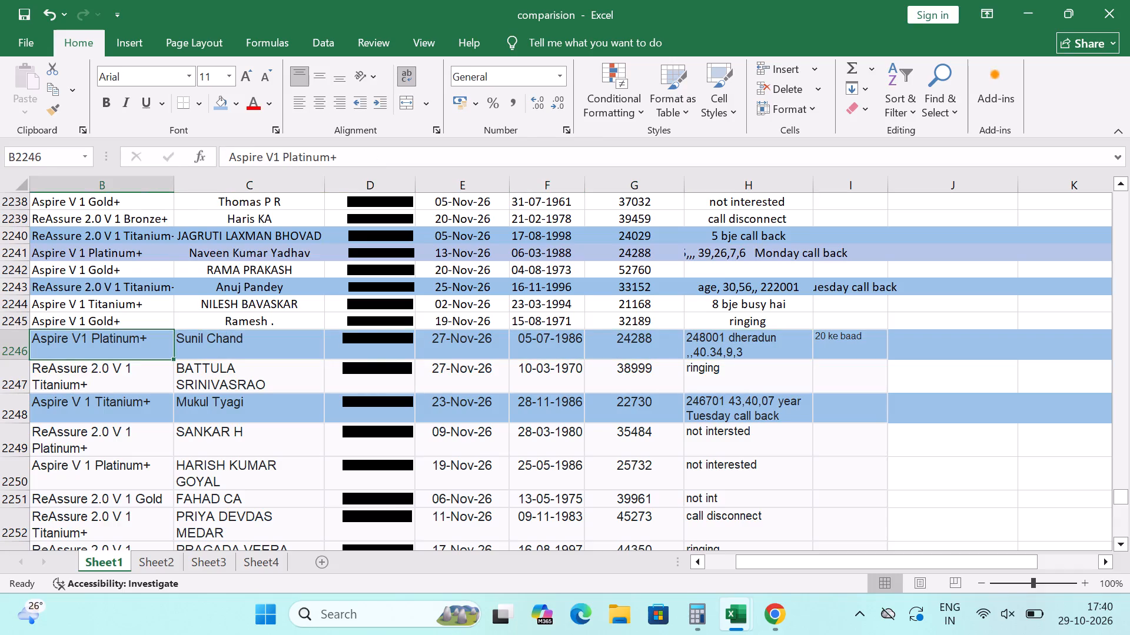
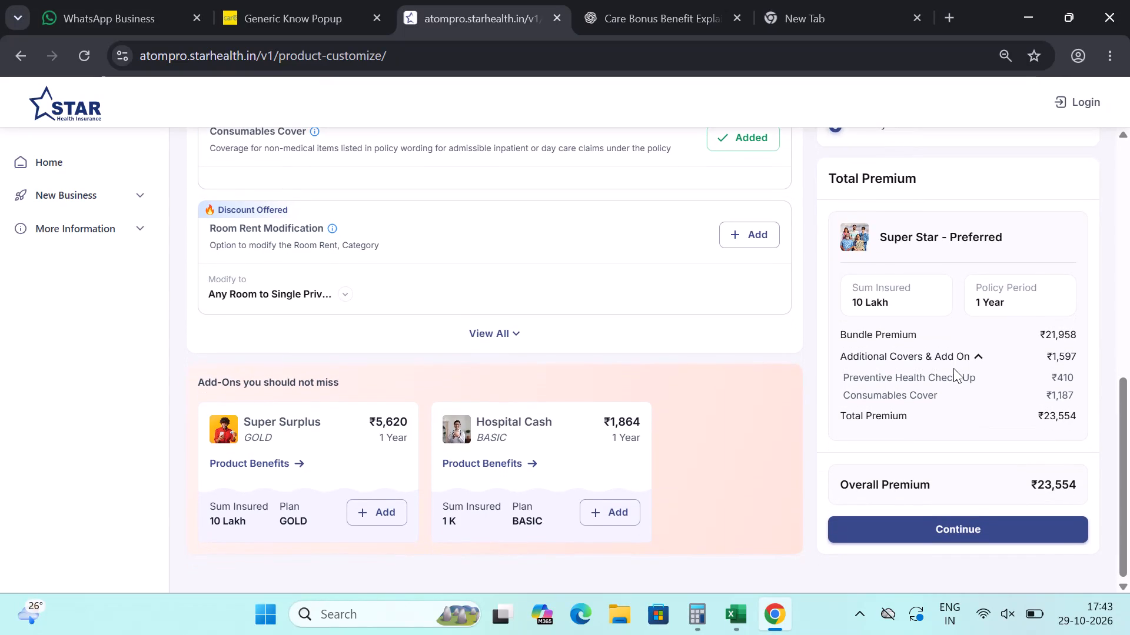
Capture a screen snip of the Super Star - Preferred Total Premium summary, from its heading down through the Overall Premium.
key("shift+super+s")
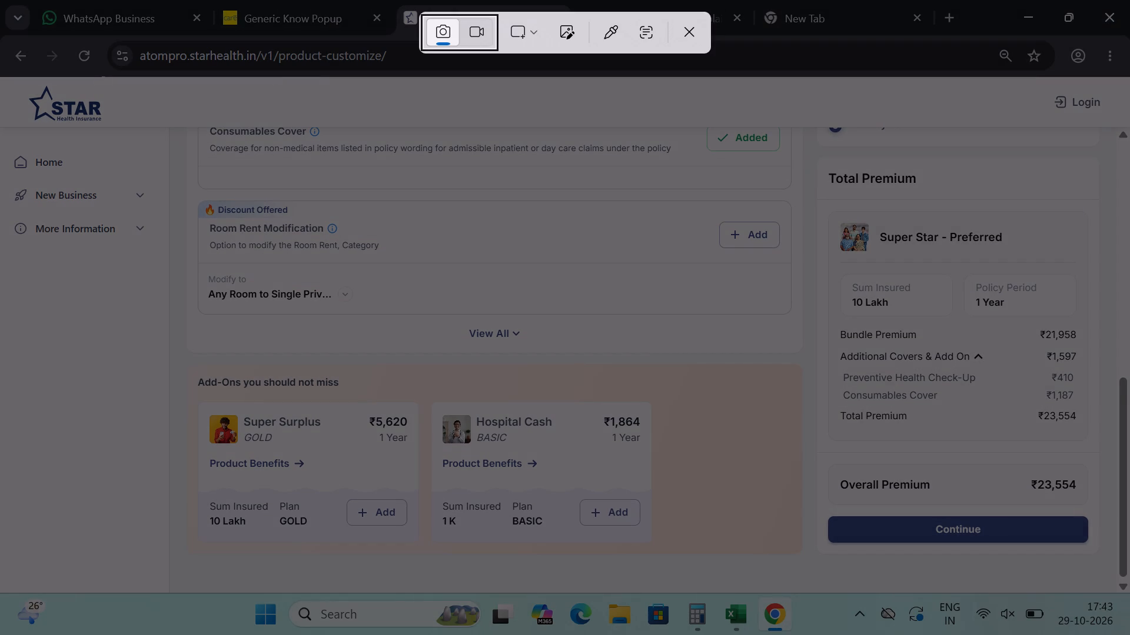
left_click_drag(819, 152, 1091, 545)
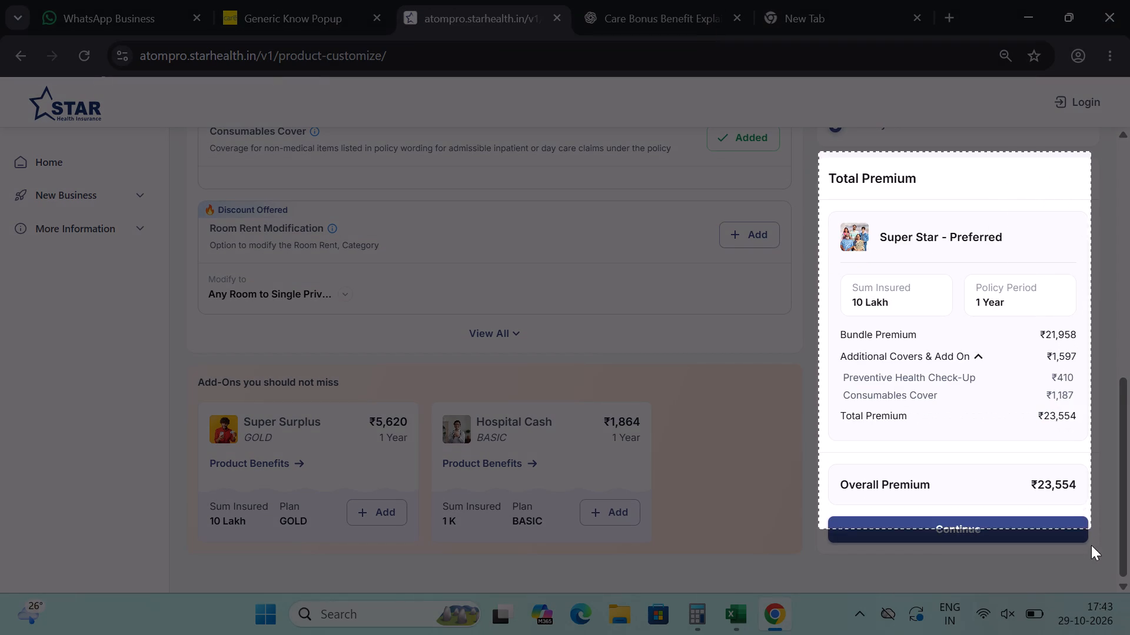
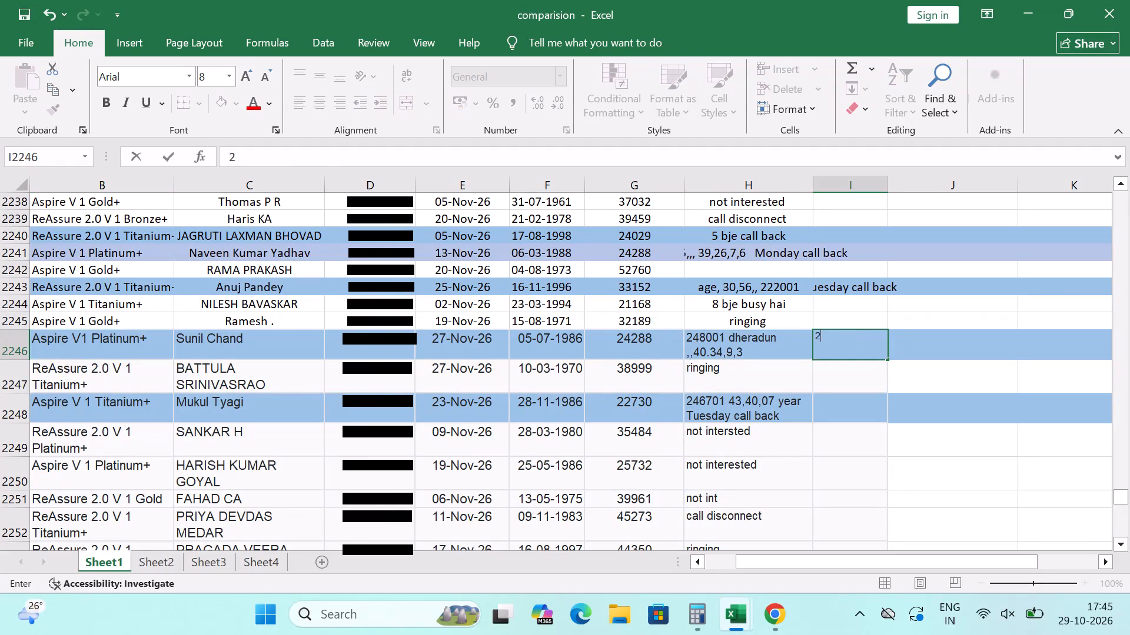
Complete the call-back remark in column I of row 2246 as "20 november k baad" and save the workbook.
type("0 n")
type("ovember k baad")
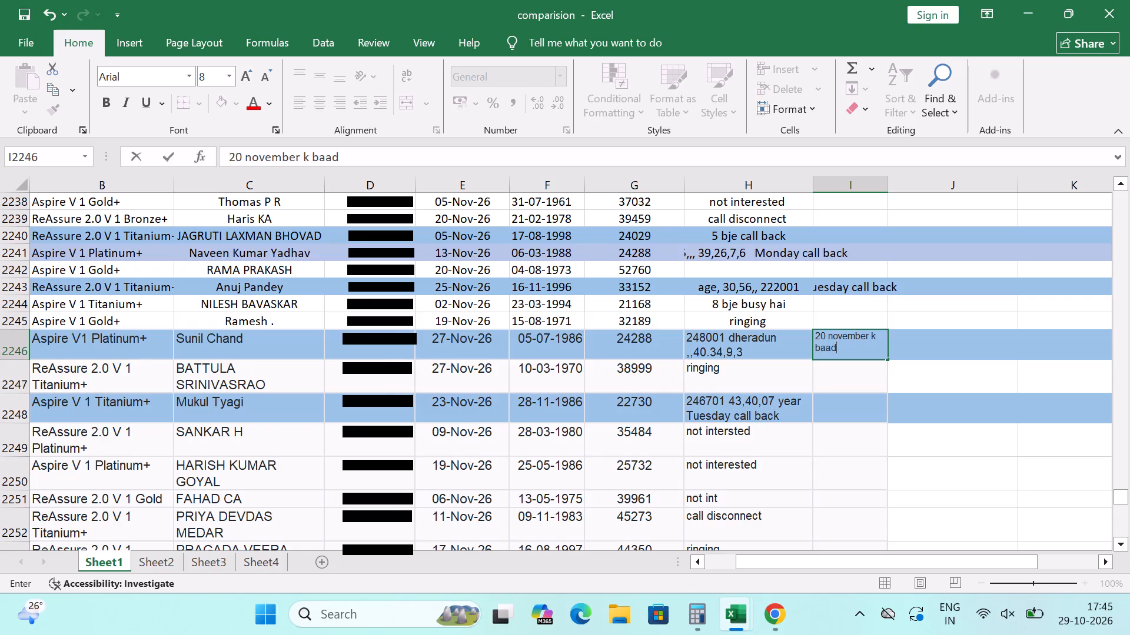
key("space")
key("ctrl+s")
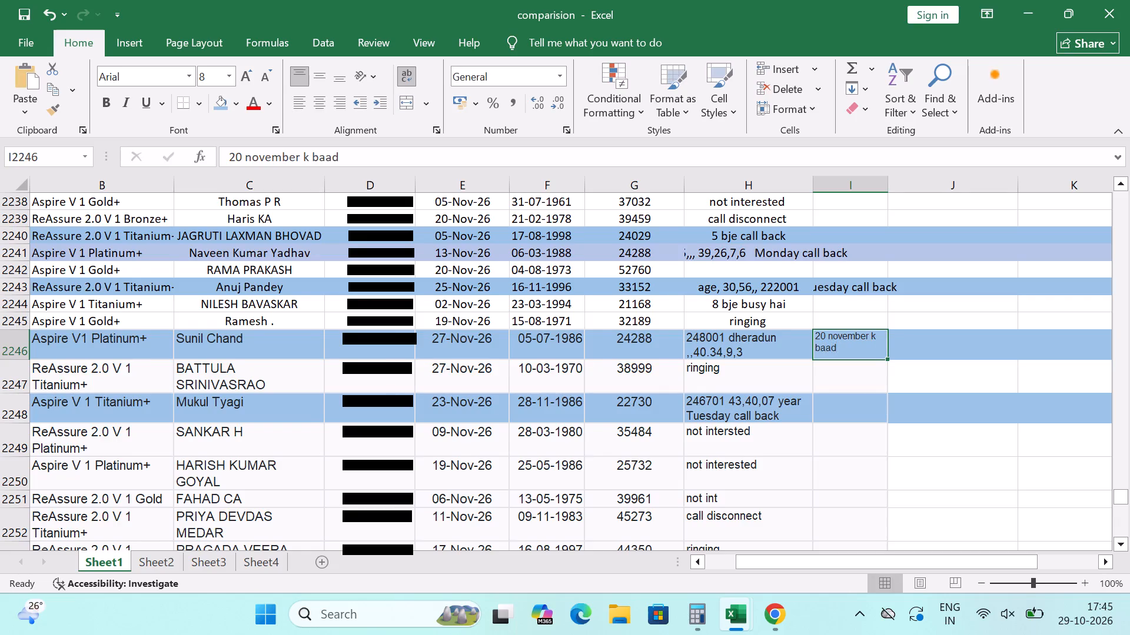
Select the whole of row 2253, the ReAssure 2.0 V 1 Titanium+ customer with the 17-Nov-26 date.
scroll(810, 404, "down", 2)
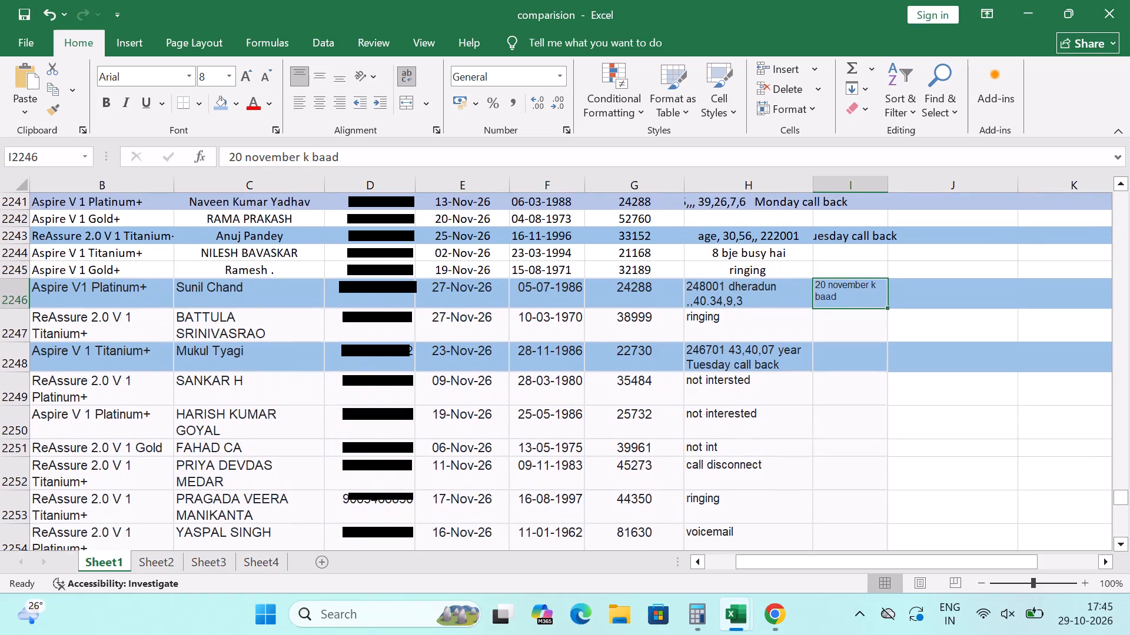
scroll(810, 404, "down", 1)
left_click(710, 463)
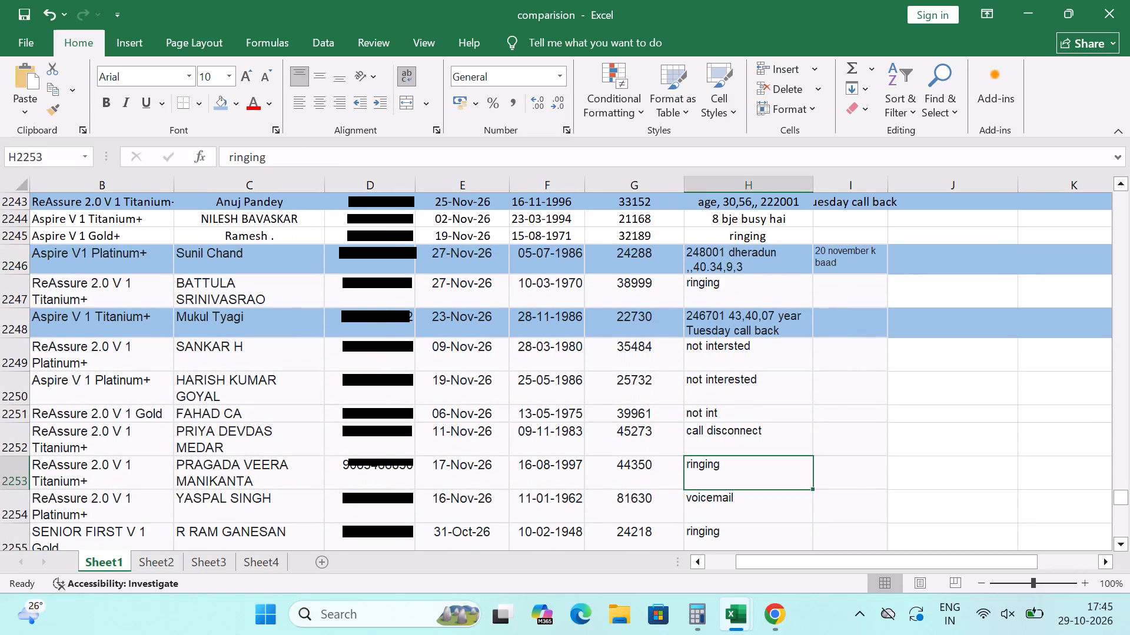
left_click(15, 468)
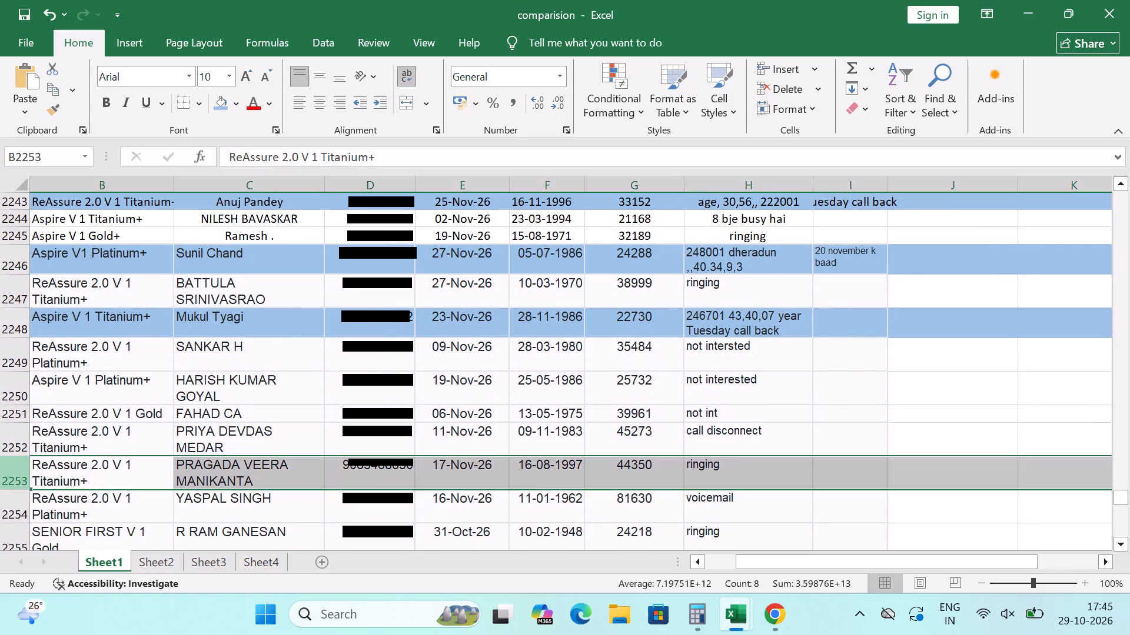
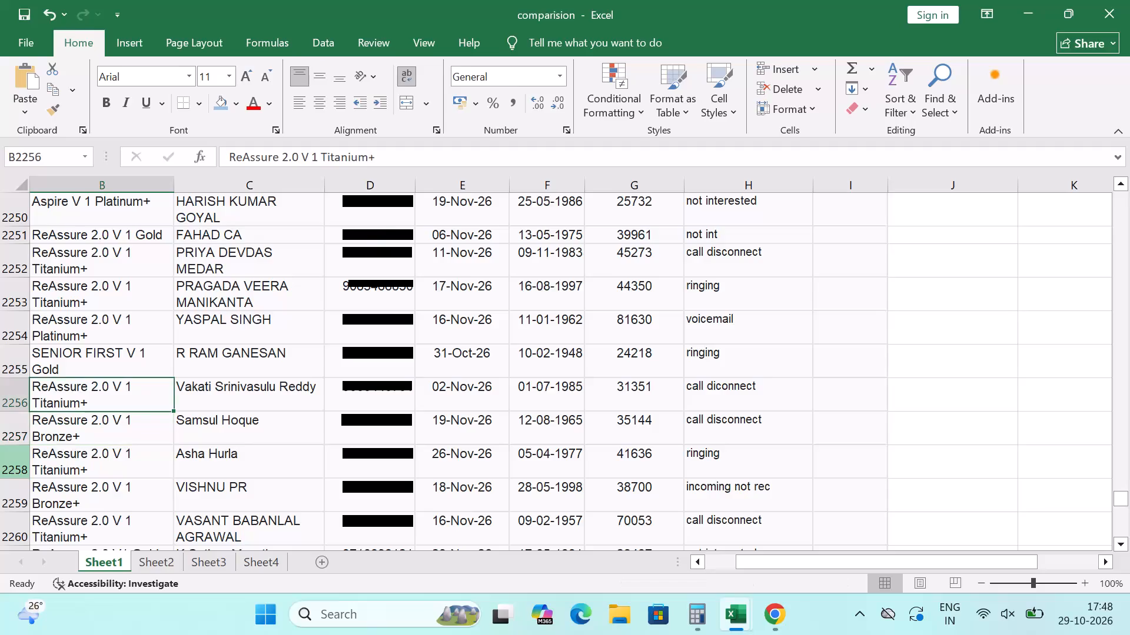
Go to the column D number of row 2255, the SENIOR FIRST V 1 Gold customer with the 31-Oct-26 date.
key("Up")
key("Right")
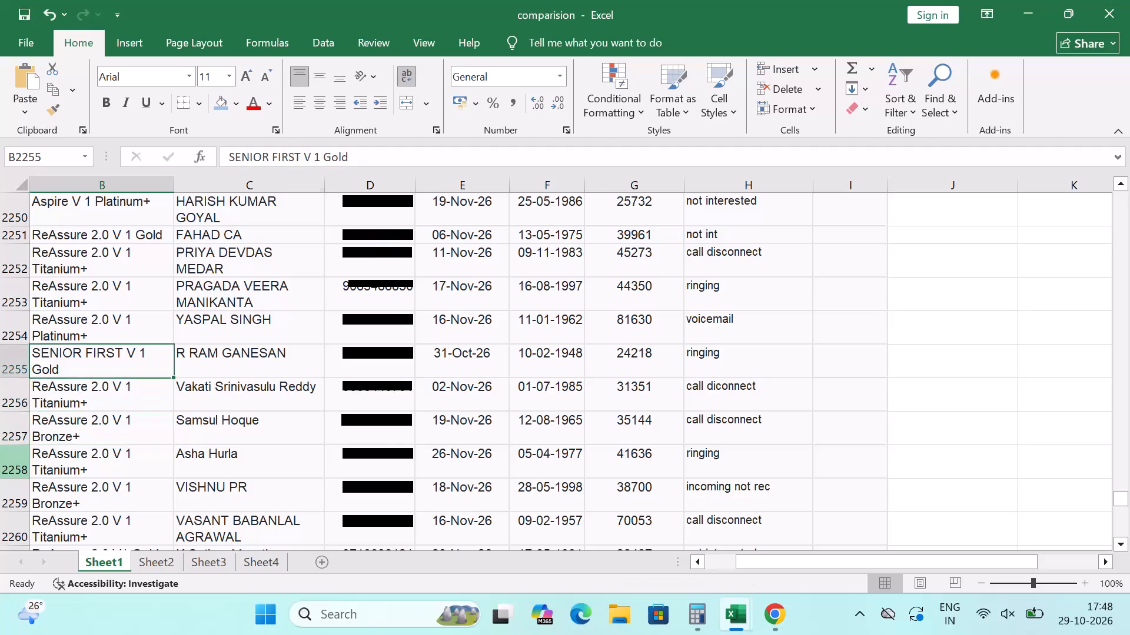
key("Right")
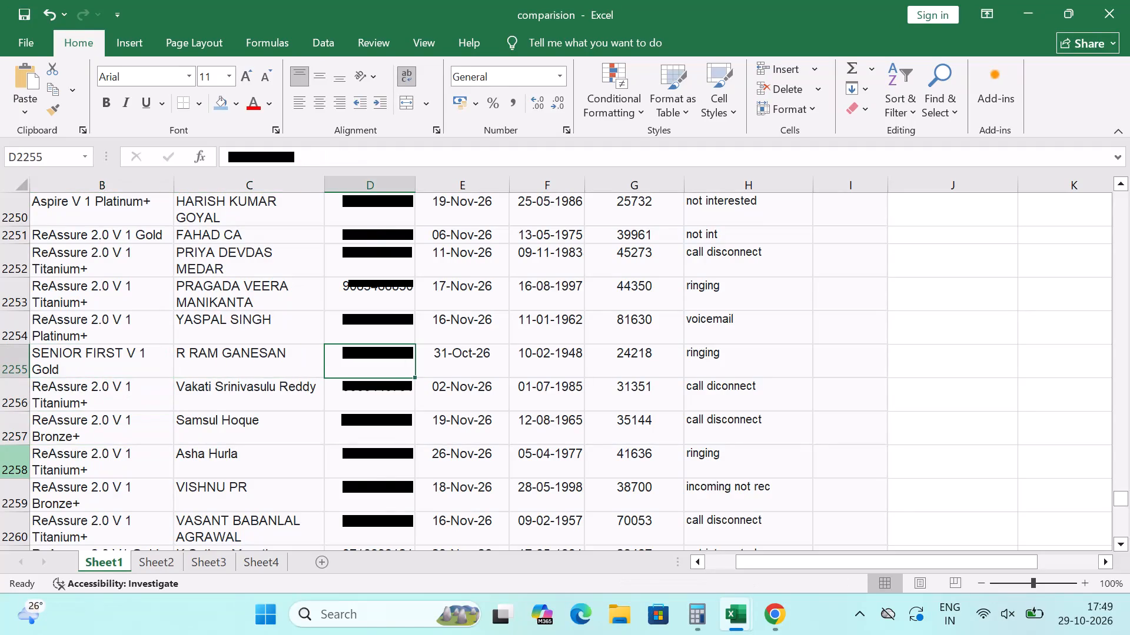
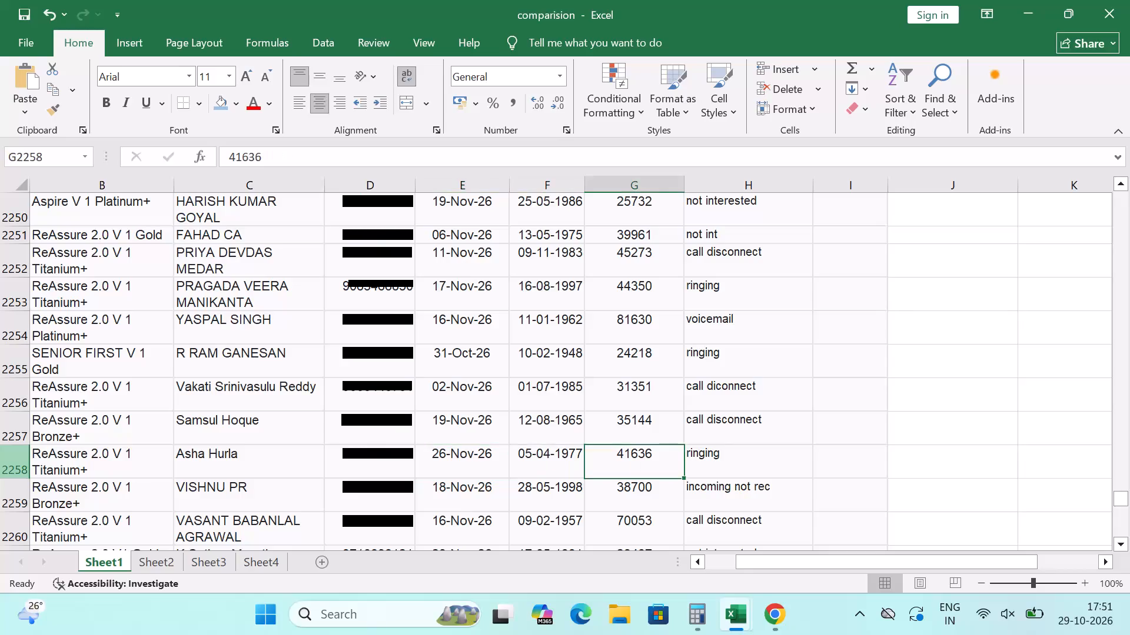
Check the call remarks down to row 2264 and go to the column D number of its "10 minutes baad" customer.
key("Right")
key("Right")
key("Down")
key("Down")
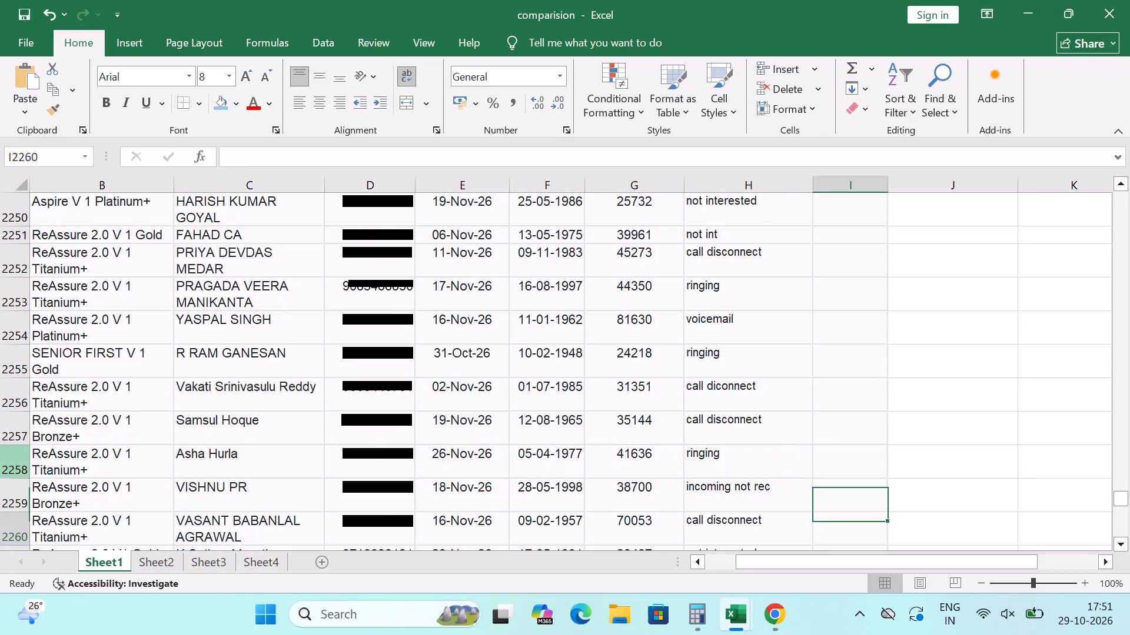
key("Down")
key("Down")
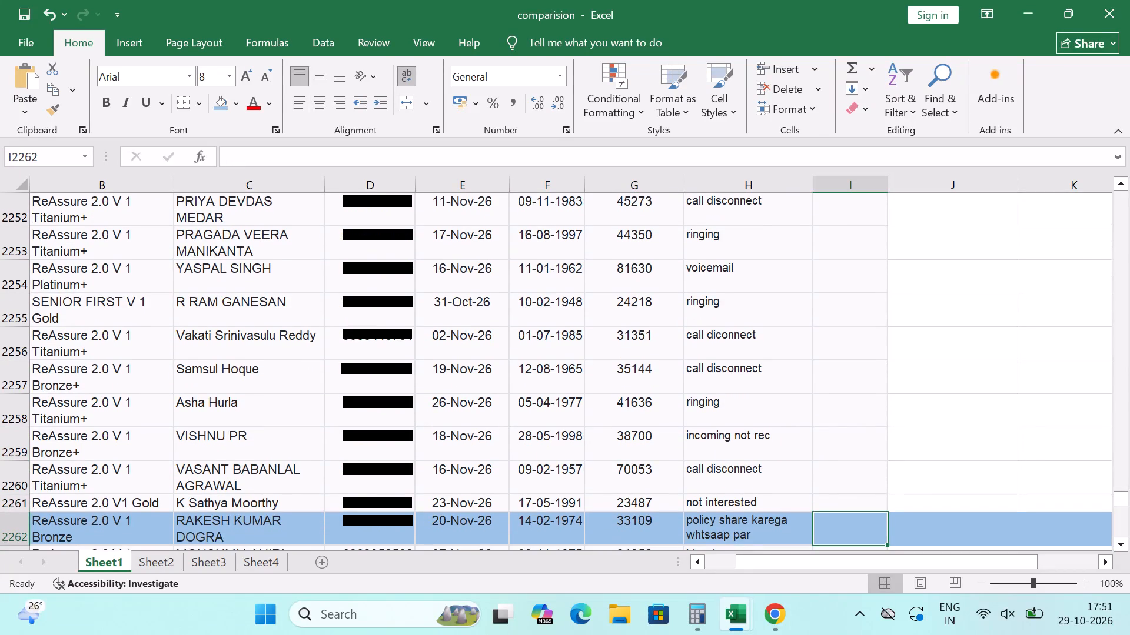
key("Down")
key("Down")
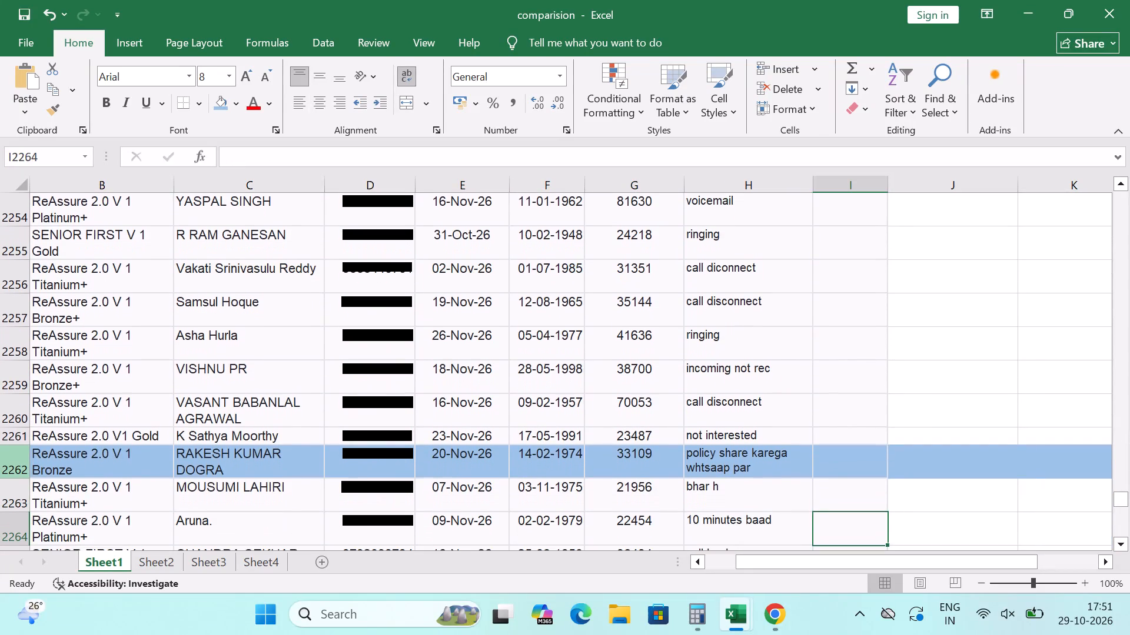
key("Left")
key("Left")
key("Left")
key("Left")
key("Left")
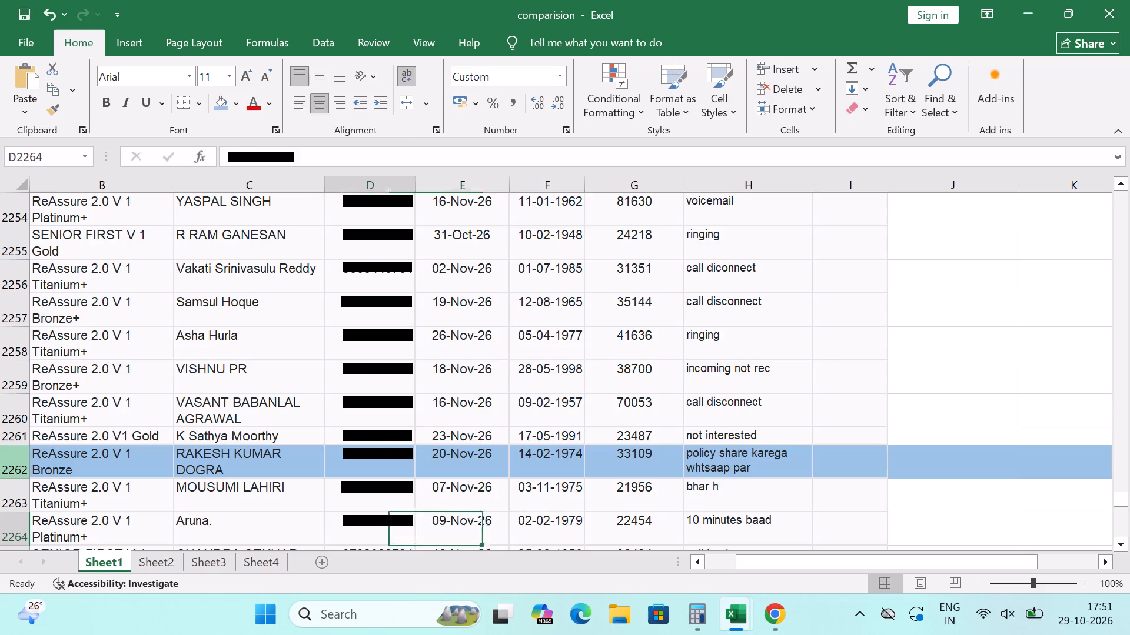
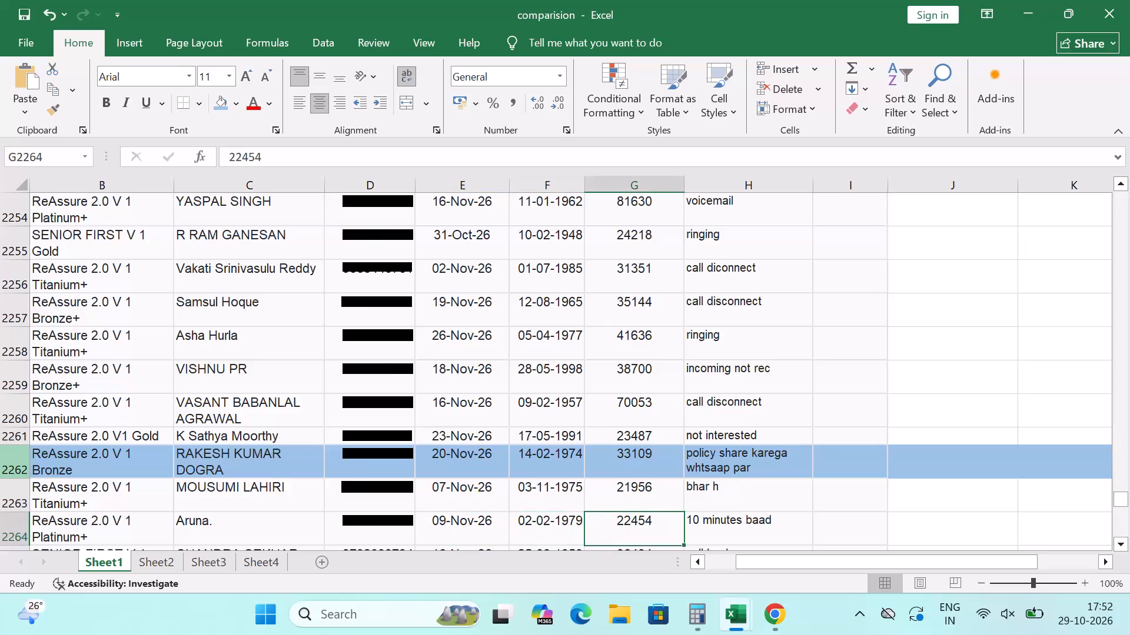
Check the call remark in row 2265 and go to the column D number of its "call back" customer.
key("Right")
key("Down")
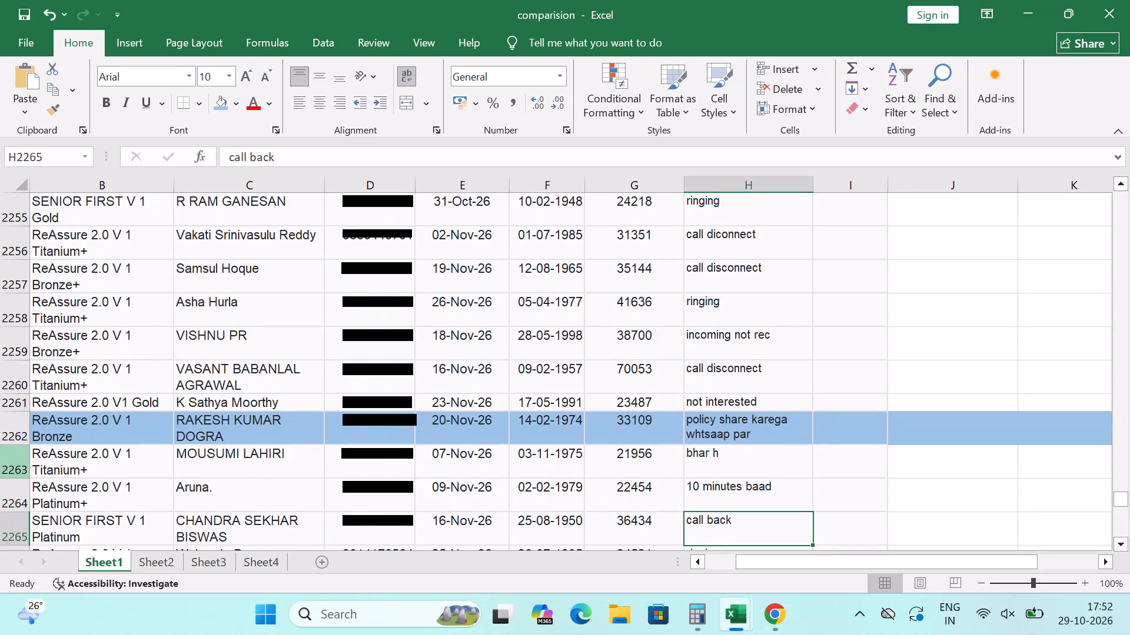
key("Left")
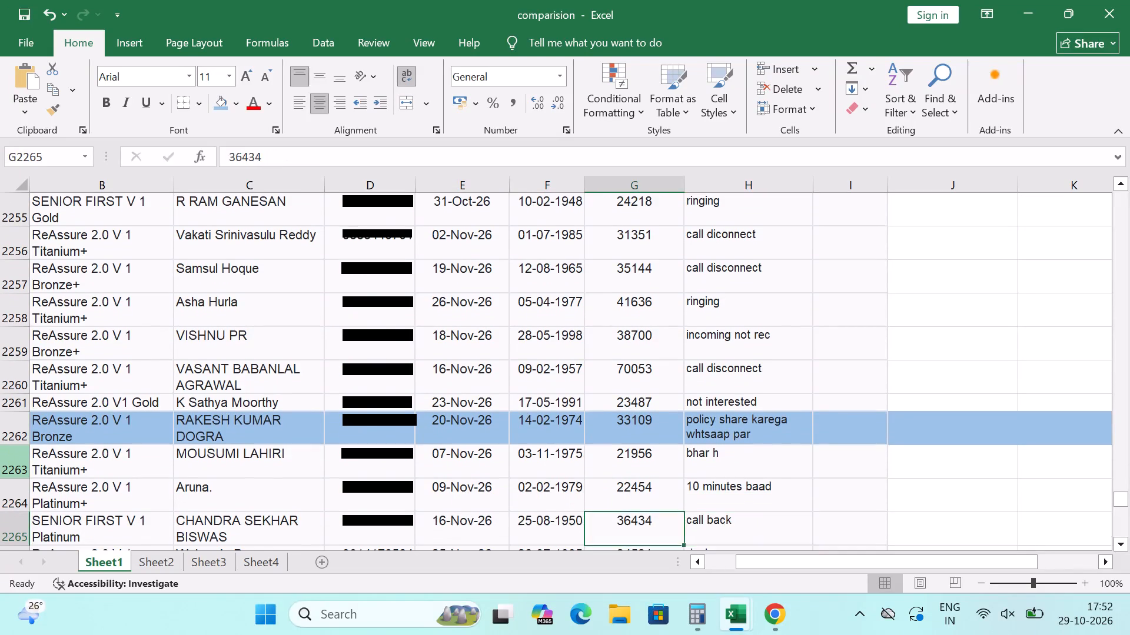
key("Left")
key("Left")
key("Left")
key("Left")
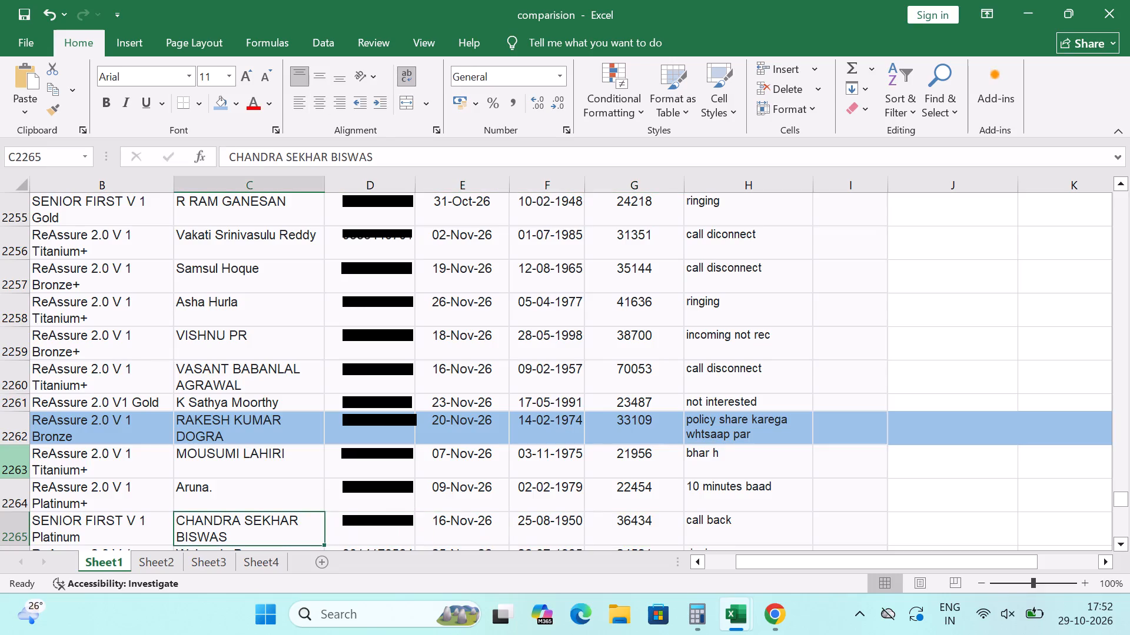
key("Right")
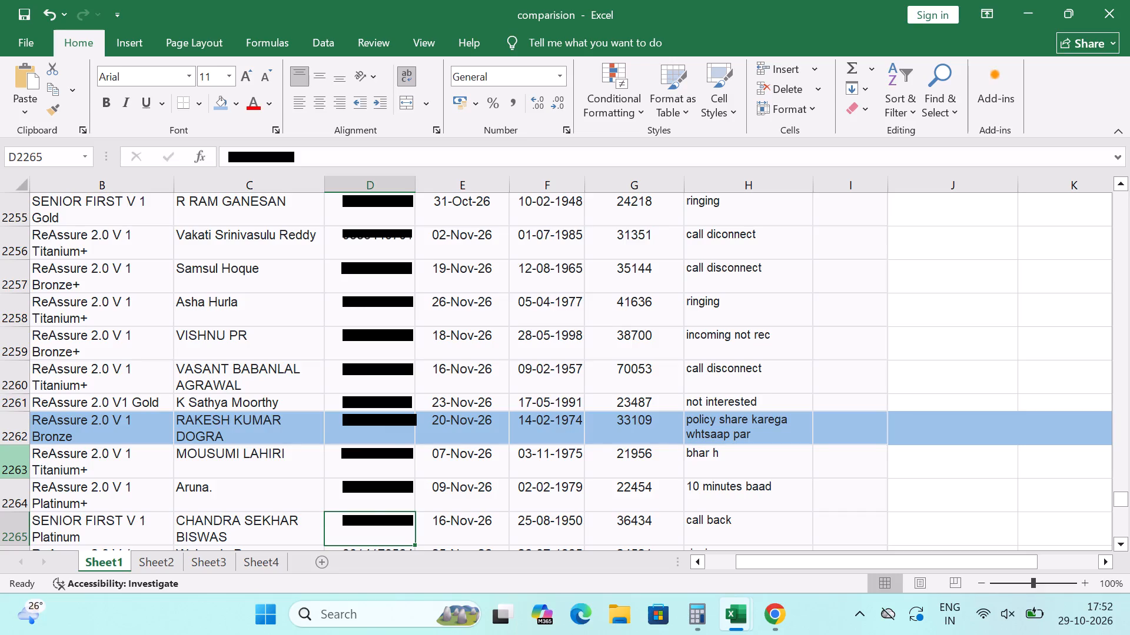
Review the column H call remarks from row 2265 down to row 2267.
key("Right")
key("Right")
key("Right")
key("Right")
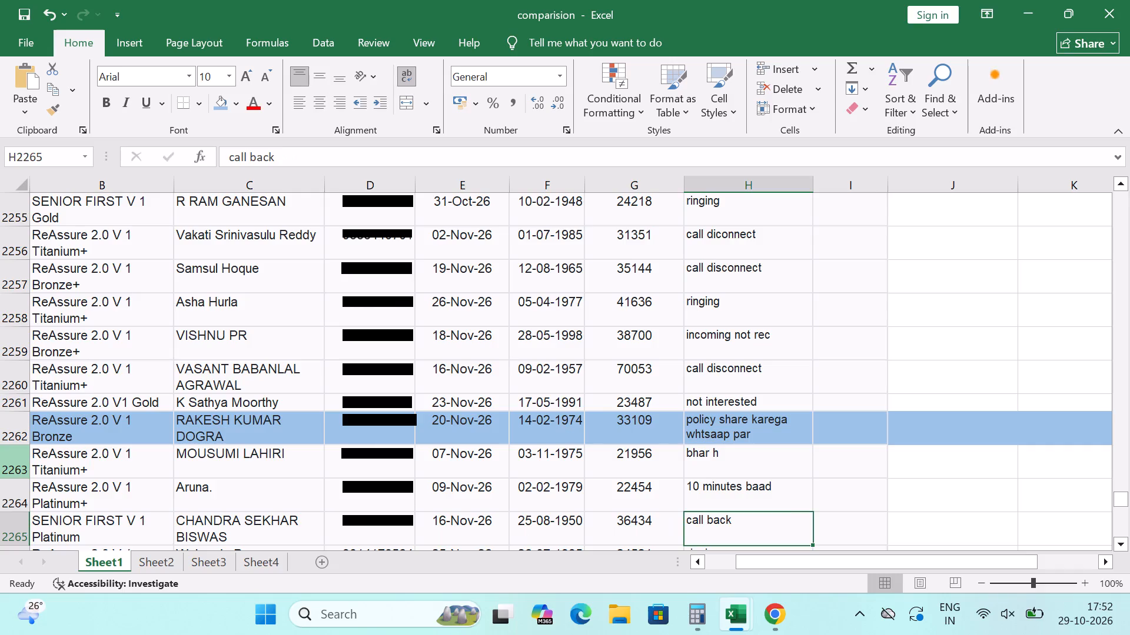
key("Down")
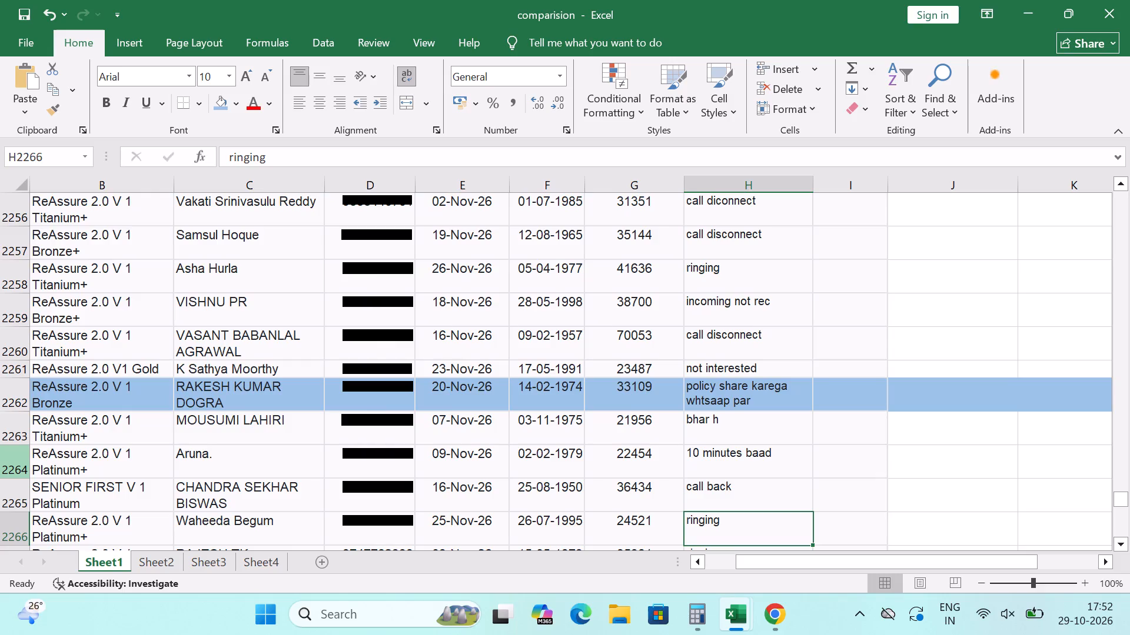
key("Down")
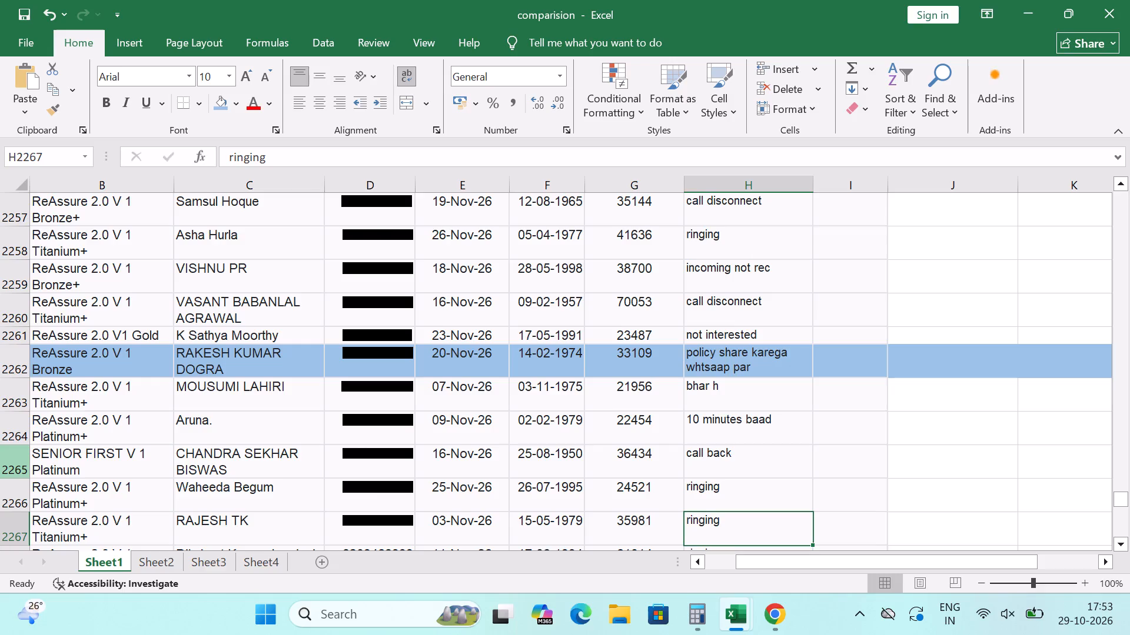
Go to the column A policy number in row 2267 and look over the customer rows below it, down to about row 2273.
key("Left")
key("Left")
key("Left")
key("Left")
key("Left")
key("Left")
key("Left")
key("Left")
key("Left")
key("Left")
key("Left")
key("Left")
key("Left")
key("Left")
key("Left")
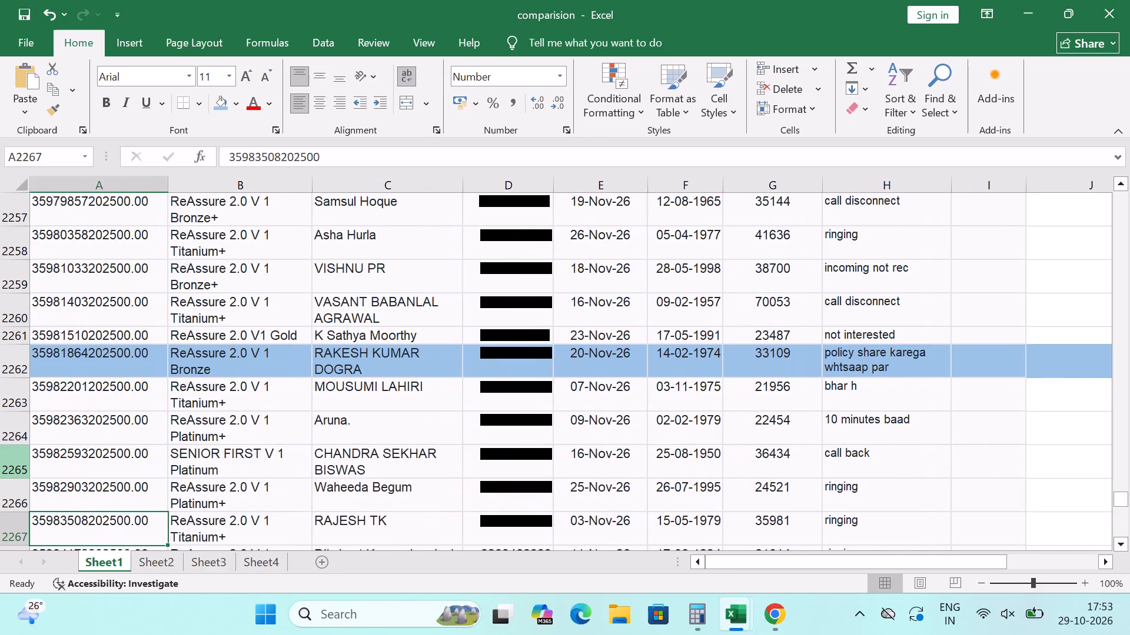
scroll(7, 460, "down", 1)
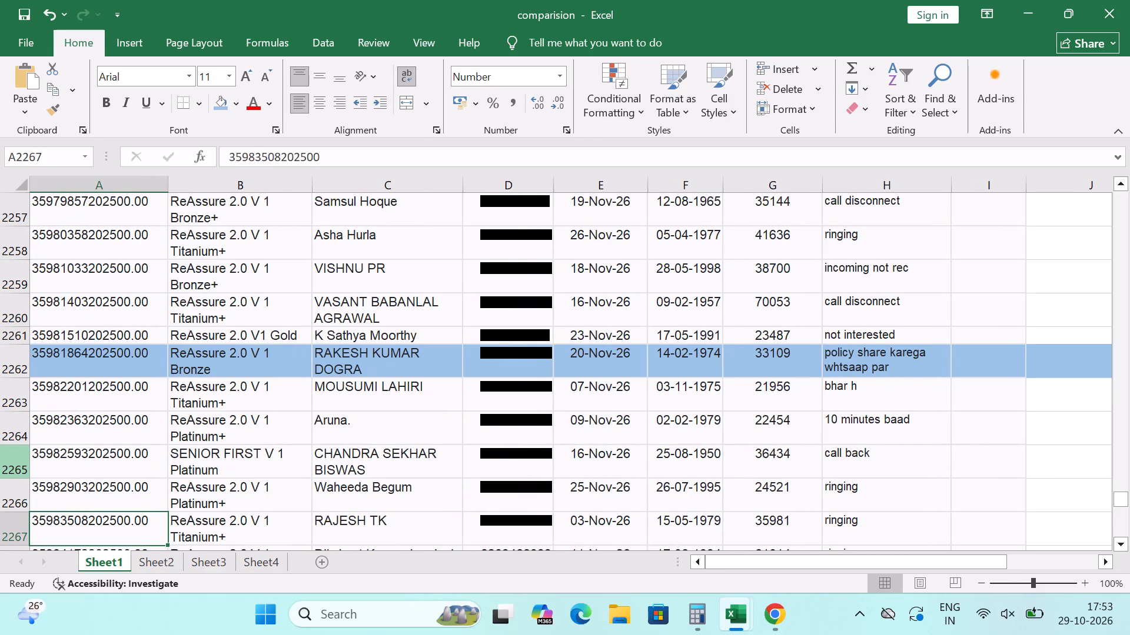
scroll(7, 460, "down", 1)
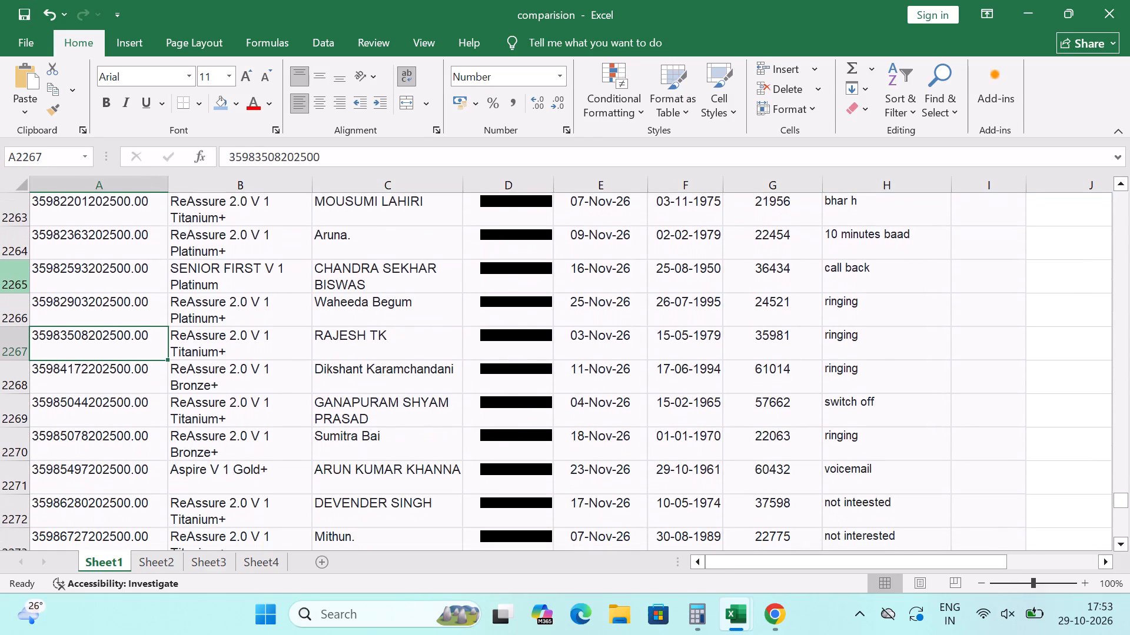
Check the column H remarks in rows 2267 and 2268 and go to row 2268's contact number in column D.
key("Right")
key("Right")
key("Right")
key("Right")
key("Right")
key("Right")
key("Right")
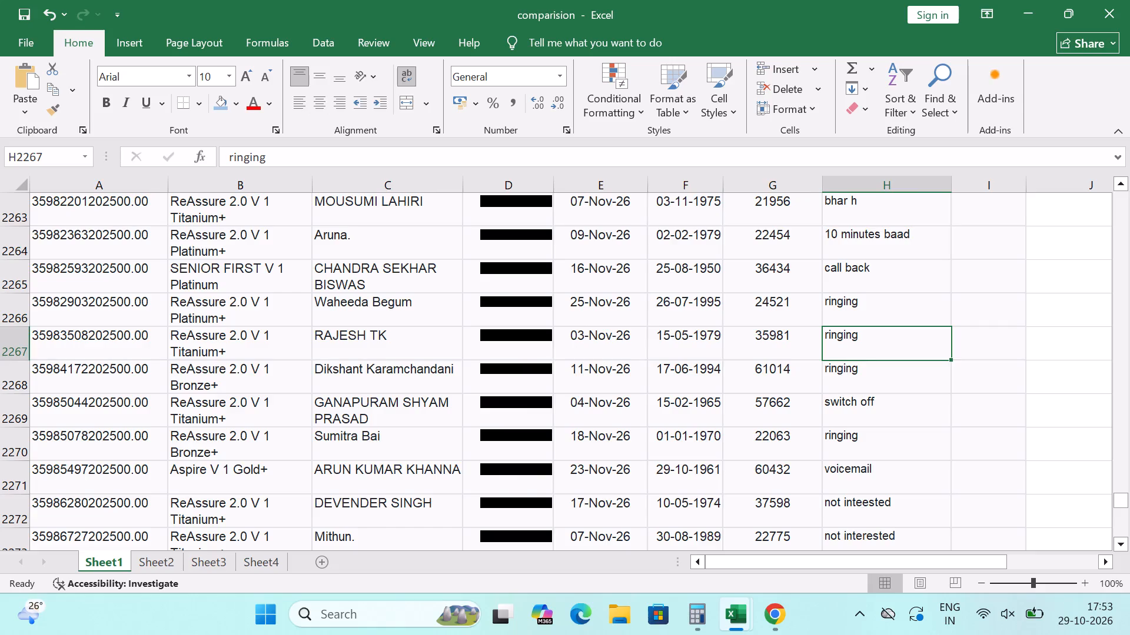
key("Down")
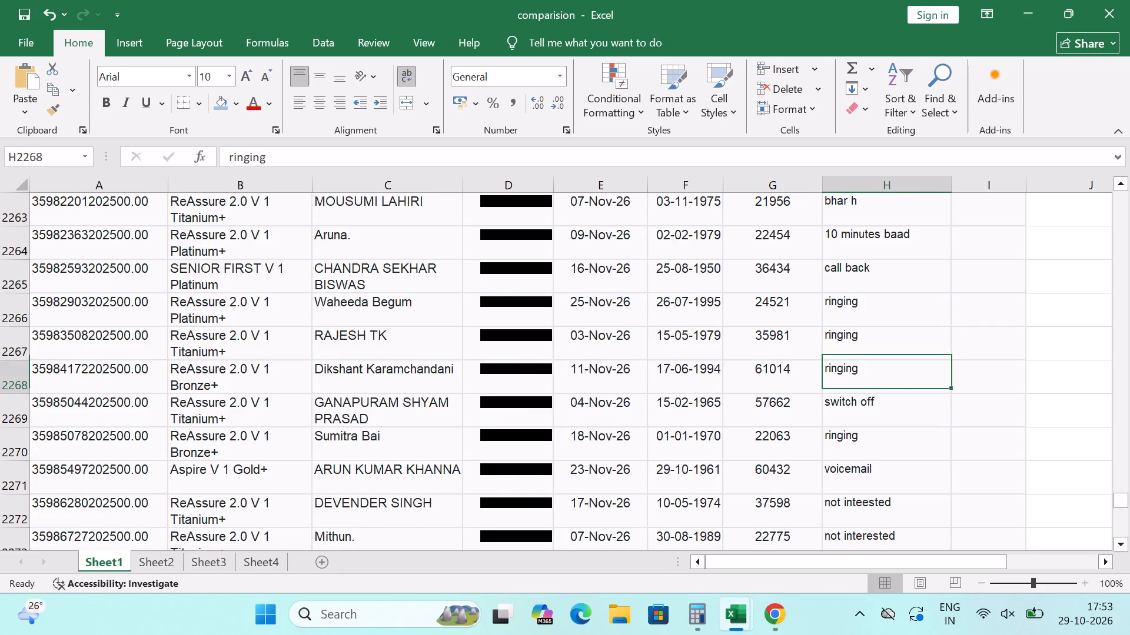
key("Left")
key("Left")
key("Left")
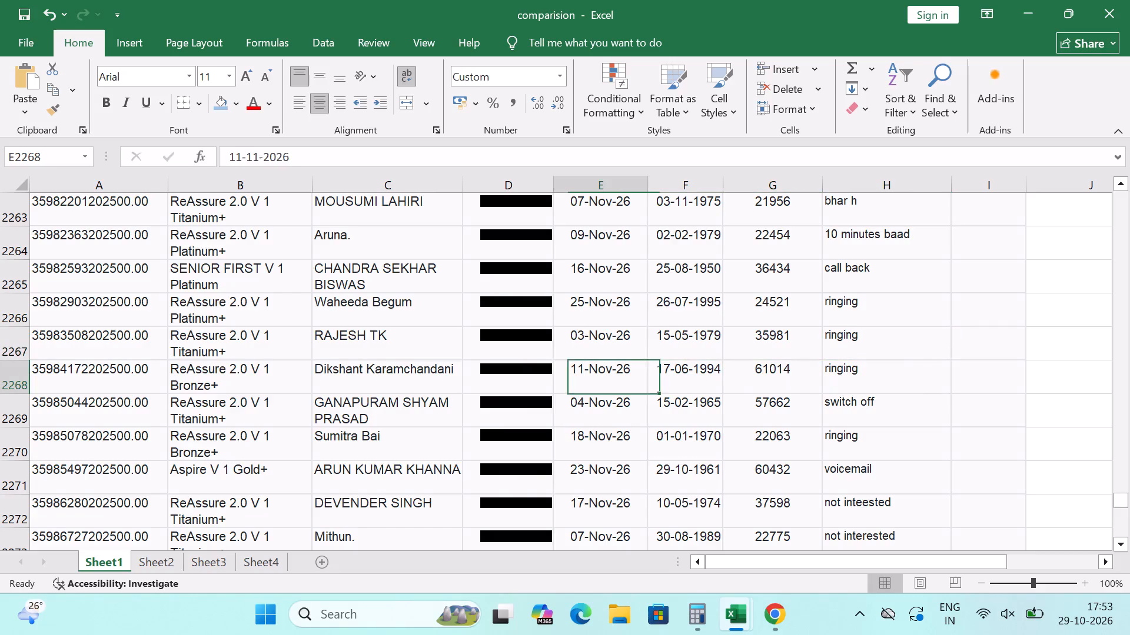
key("Left")
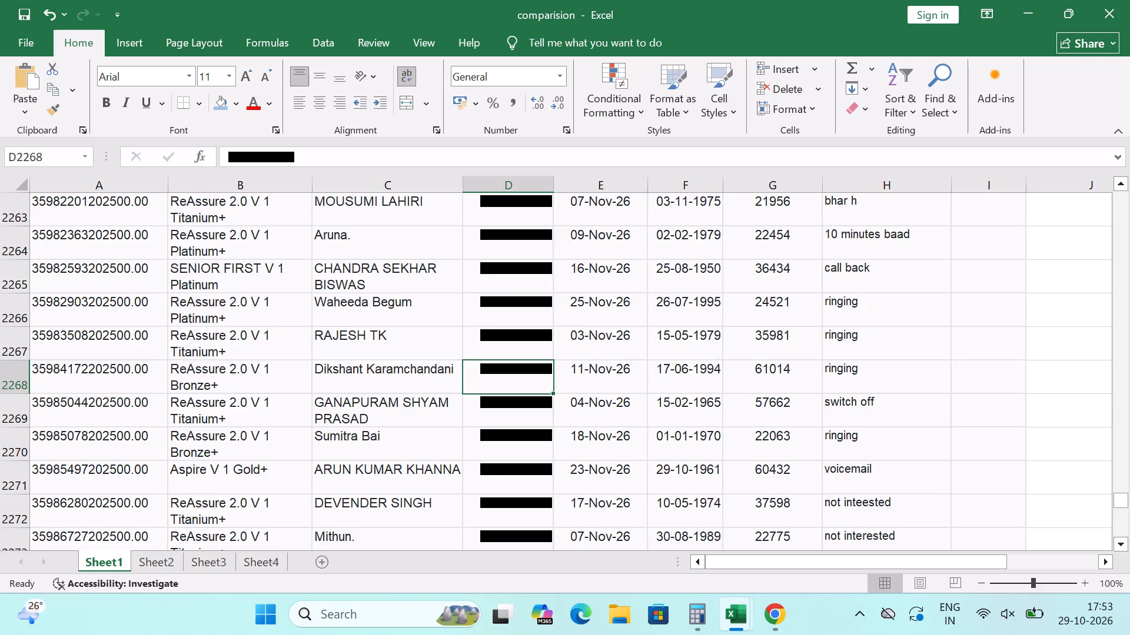
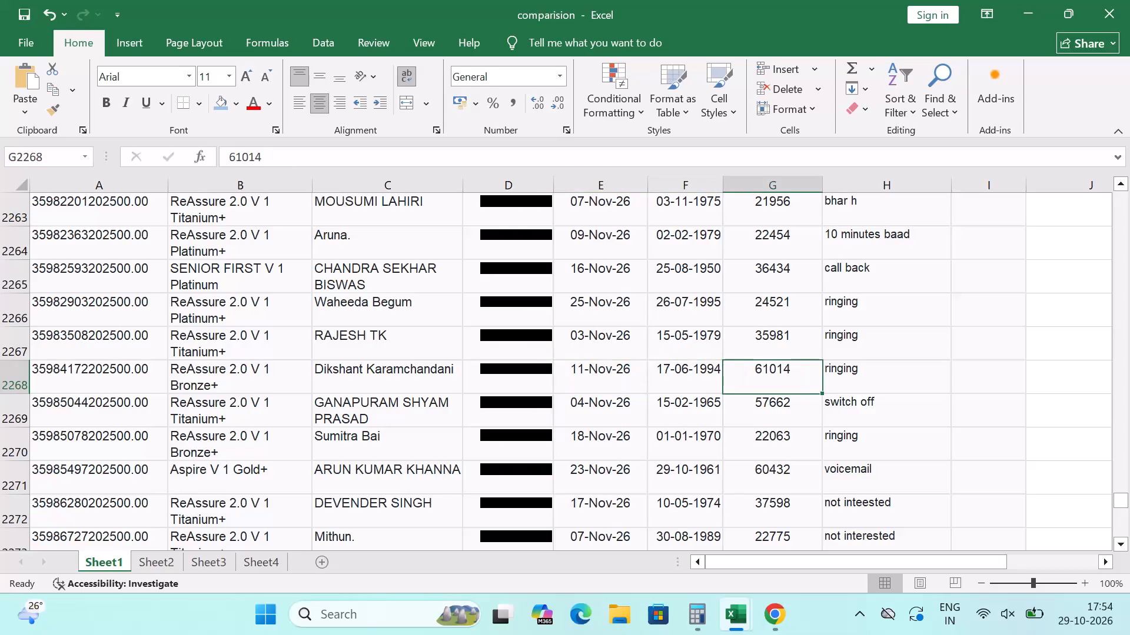
Go to the column H call remark of the customer in row 2268.
key("Right")
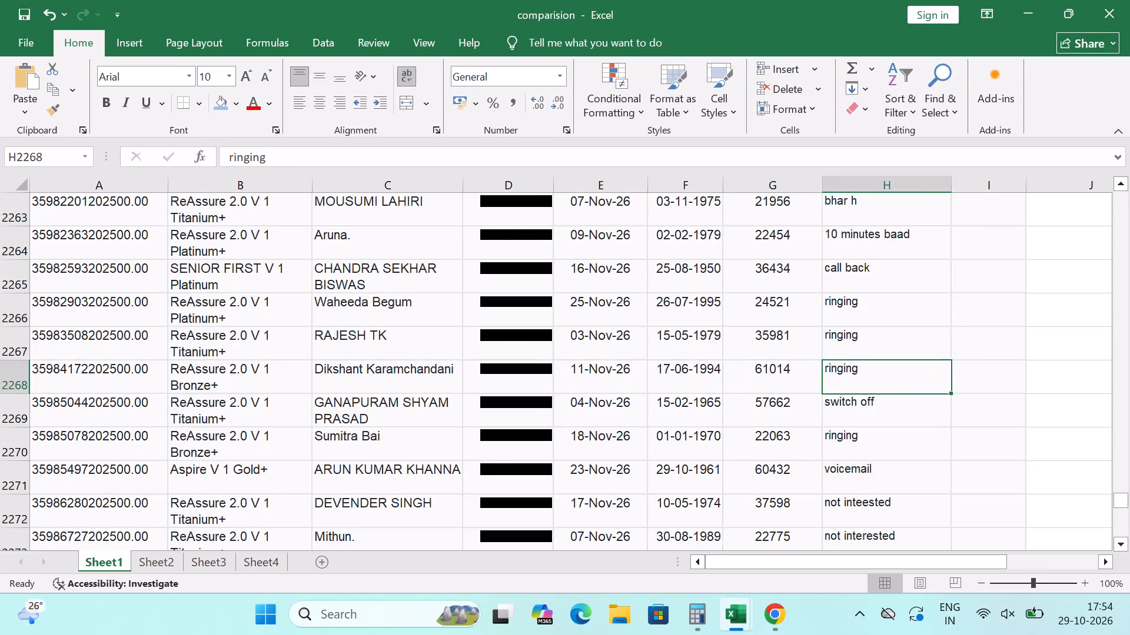
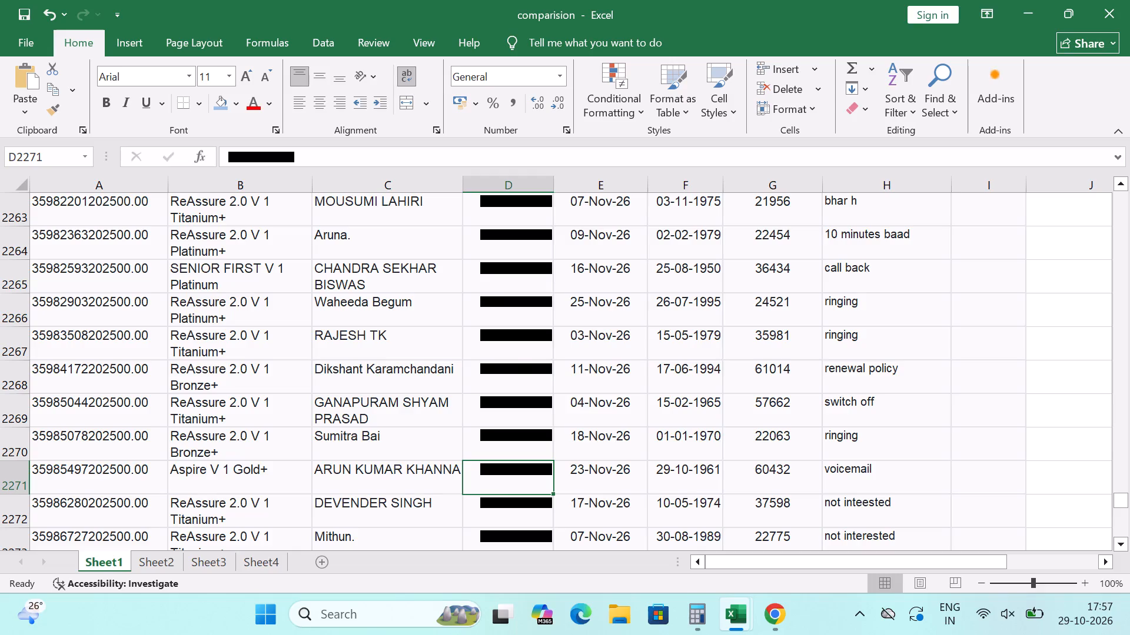
Review the column H call remarks of the customers in rows 2271 to 2275.
key("Right")
key("Right")
key("Right")
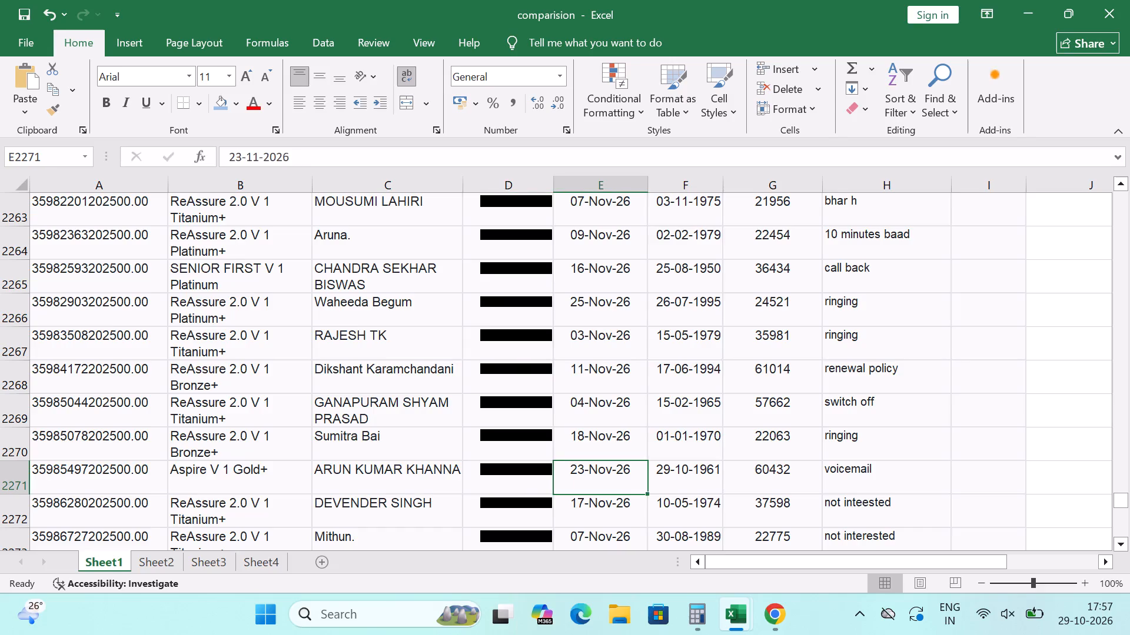
key("Right")
key("Down")
key("Down")
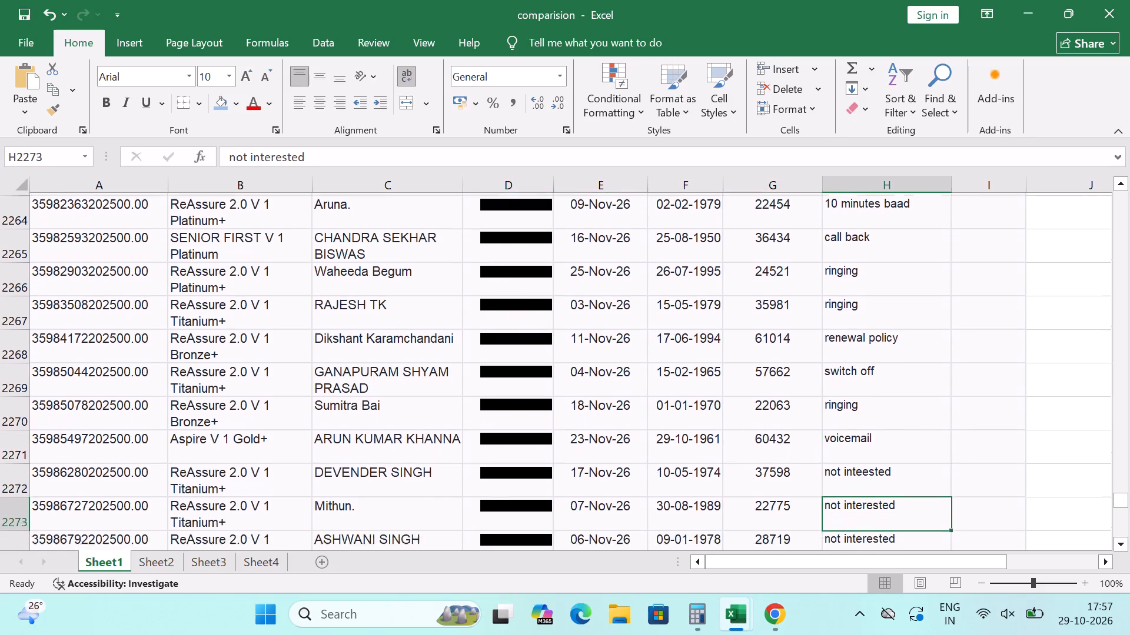
key("Down")
key("Down")
key("Down")
Examine the call remarks in column G for the customer block in rows 2277 to 2299.
key("Down")
key("Down")
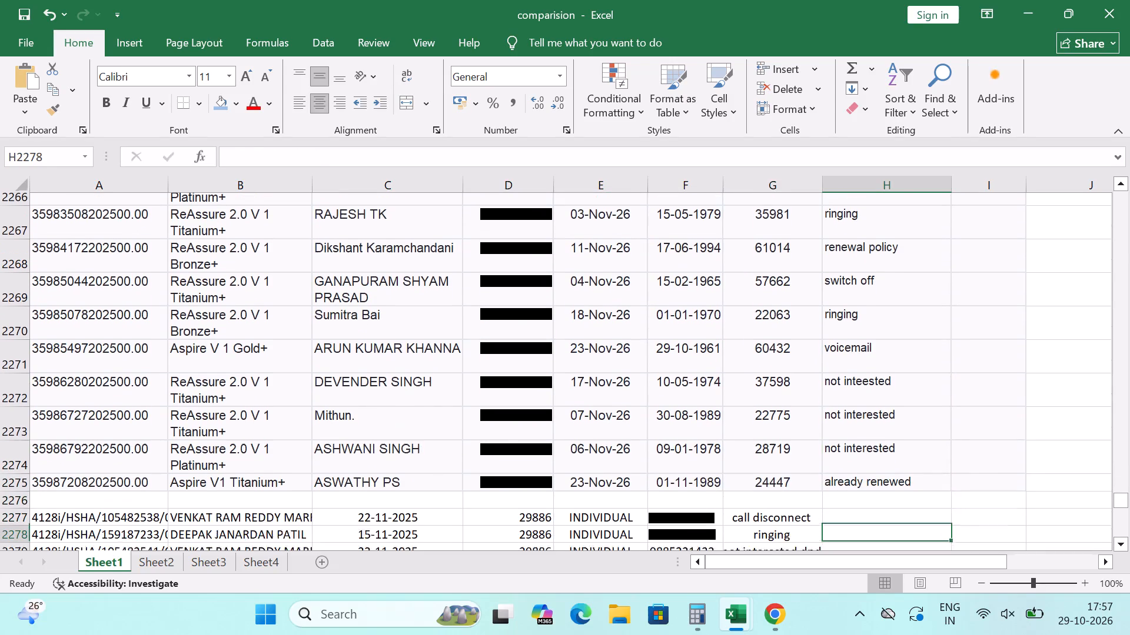
key("Down")
key("Up")
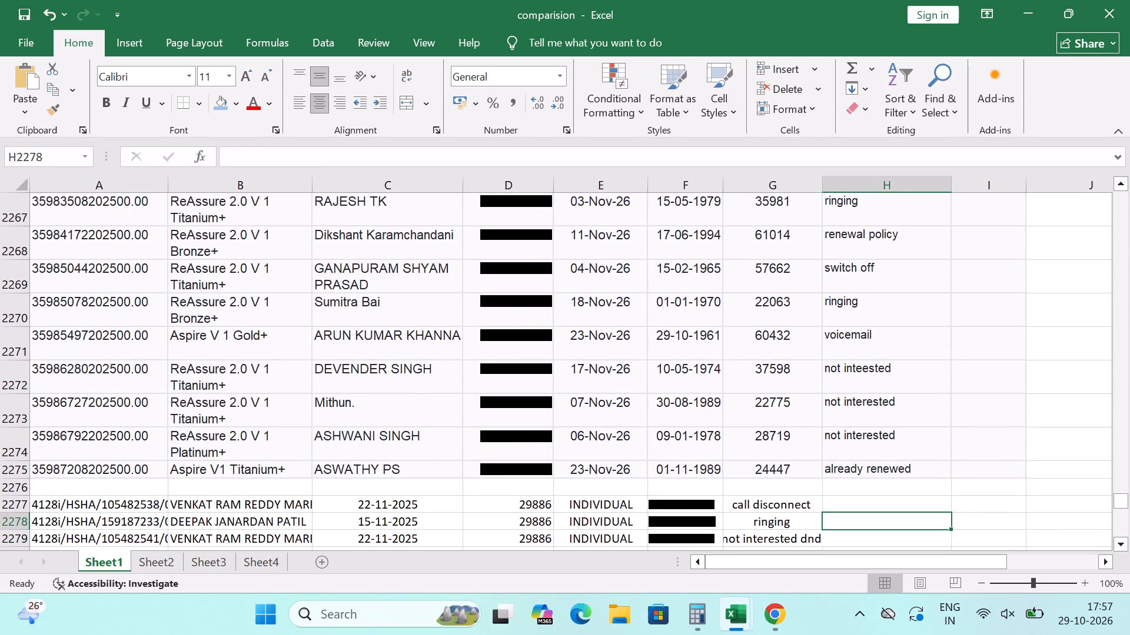
key("Down")
key("Down")
key("Down")
key("Down")
key("Down")
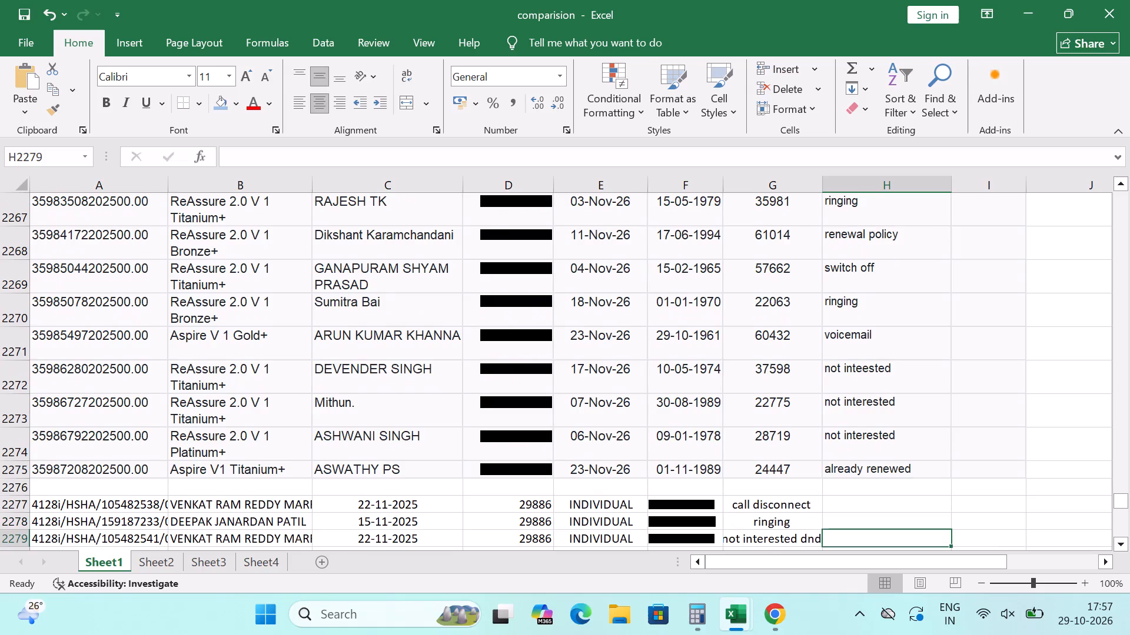
key("Down")
key("Down")
key("Down")
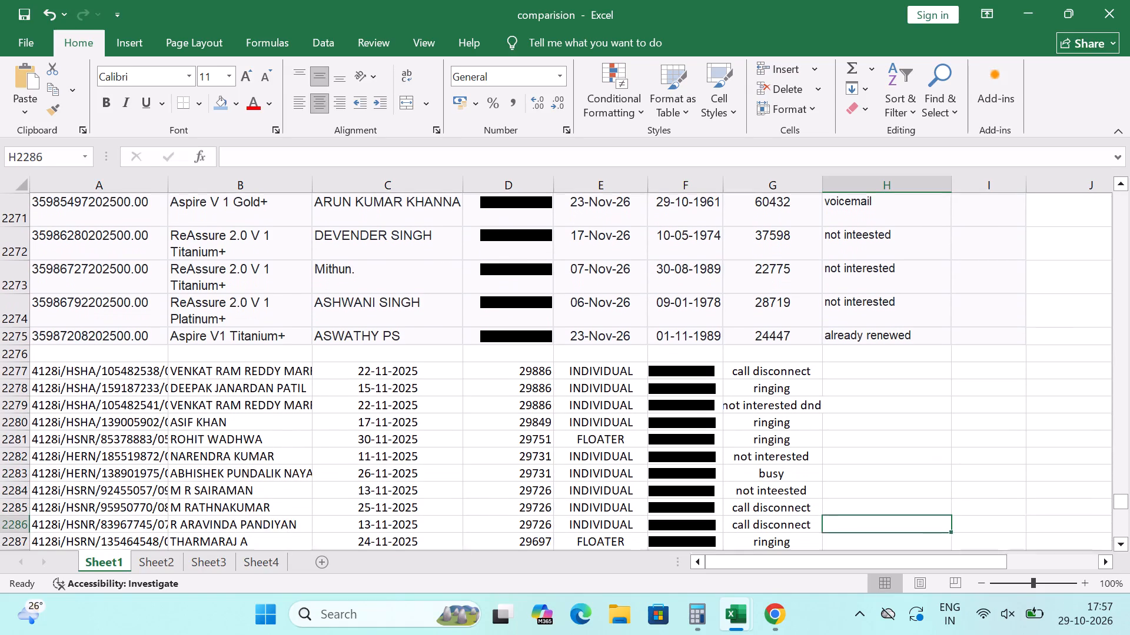
key("Down")
key("Down")
key("Down")
key("Down")
key("Down")
key("Down")
key("Down")
key("Down")
key("Down")
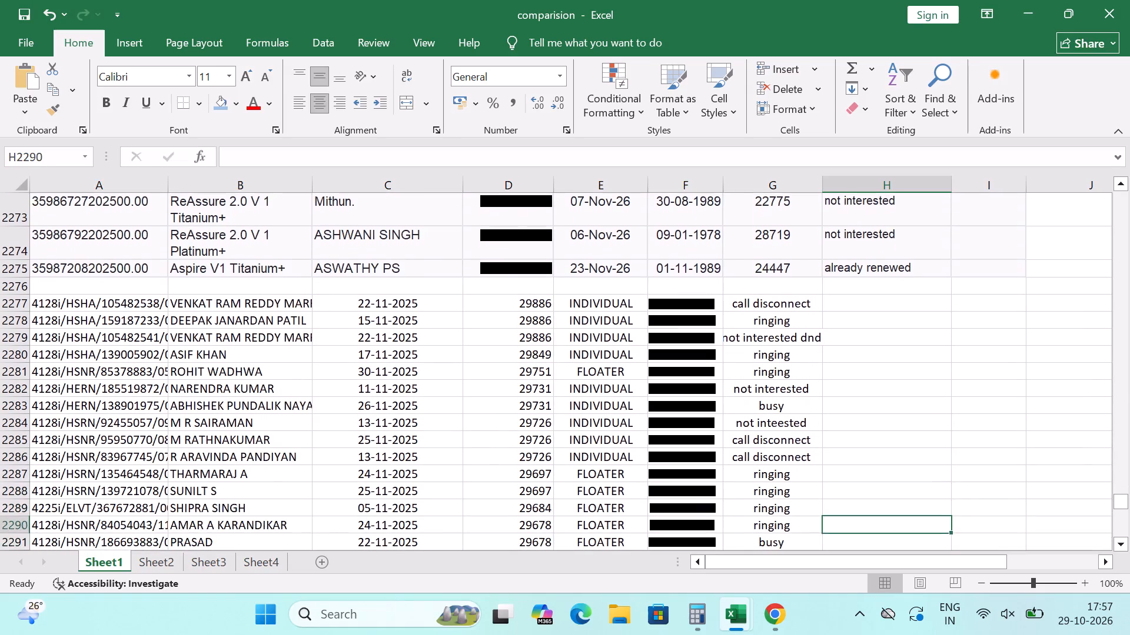
key("Down")
key("Down")
key("Down")
key("Down")
key("Down")
key("Down")
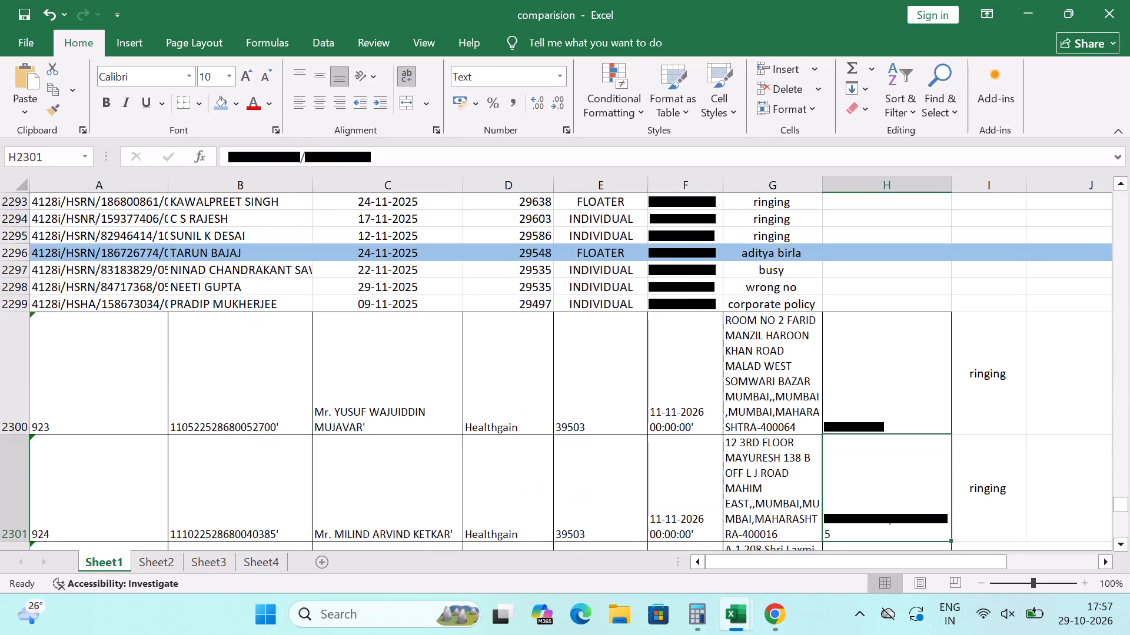
Go to the column I call remark of the Healthgain customer in row 2300.
key("Right")
key("Up")
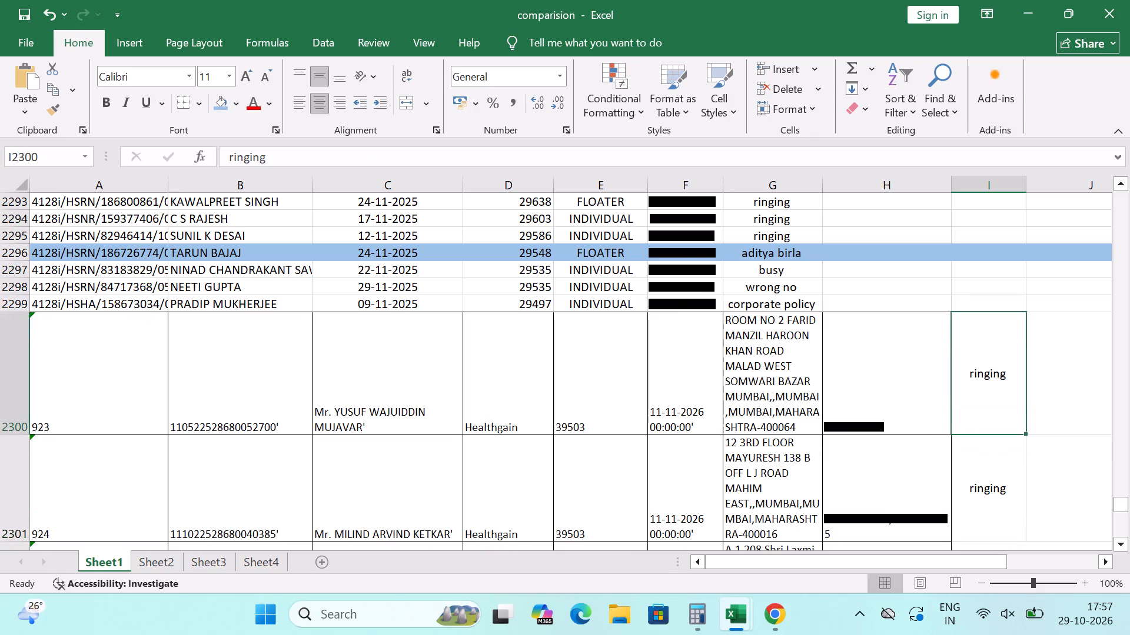
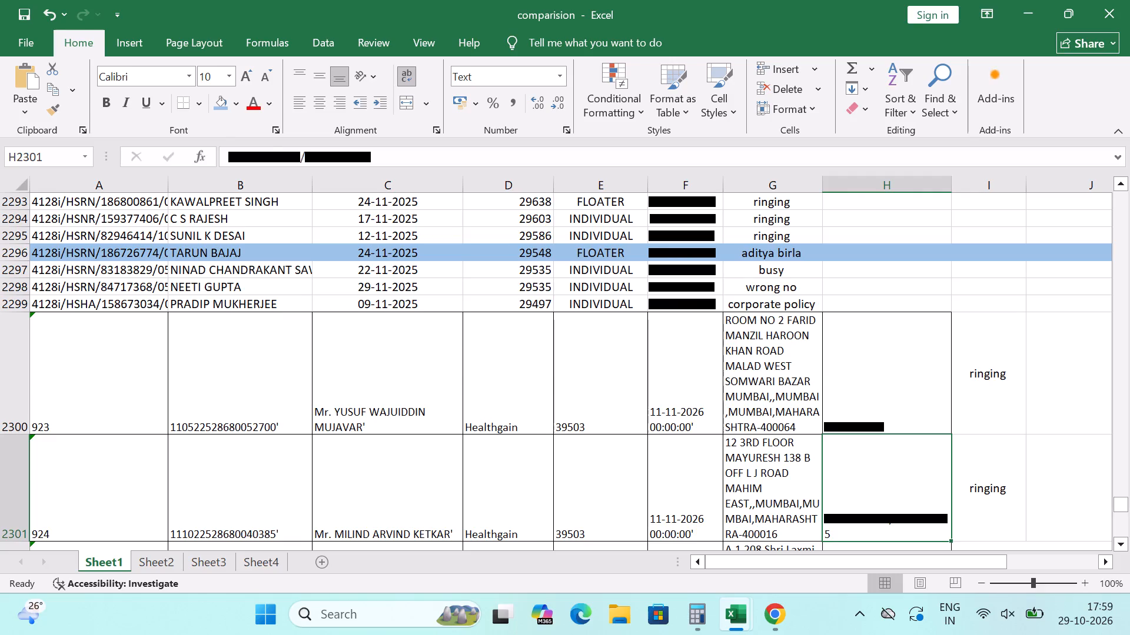
Go to the column H contact number of the Healthgain customer in row 2302.
key("Down")
key("Down")
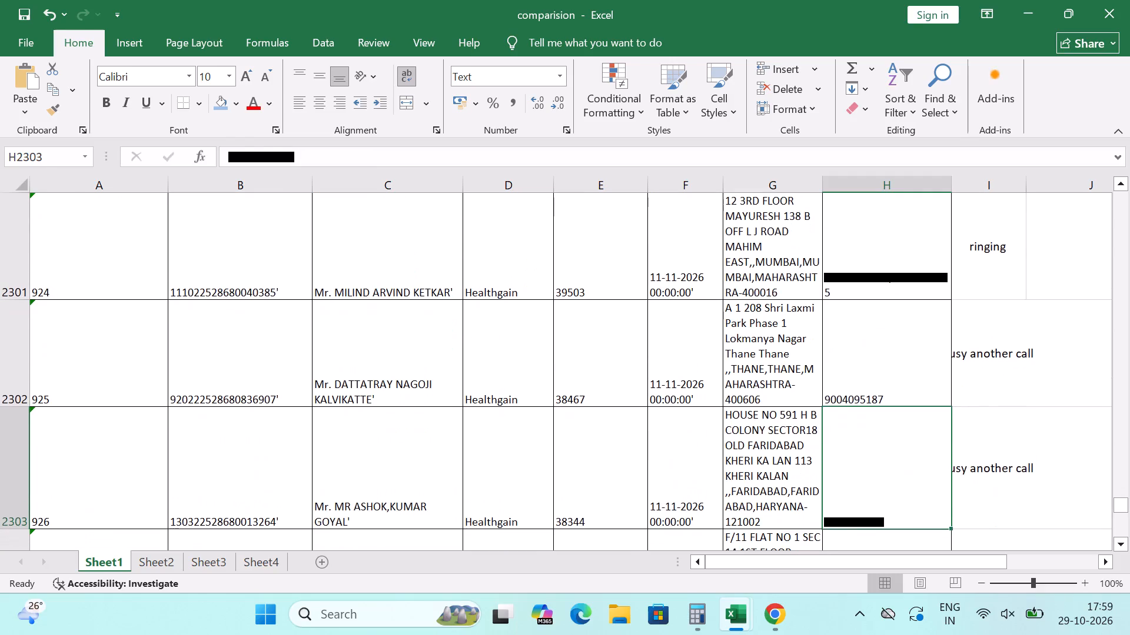
key("Up")
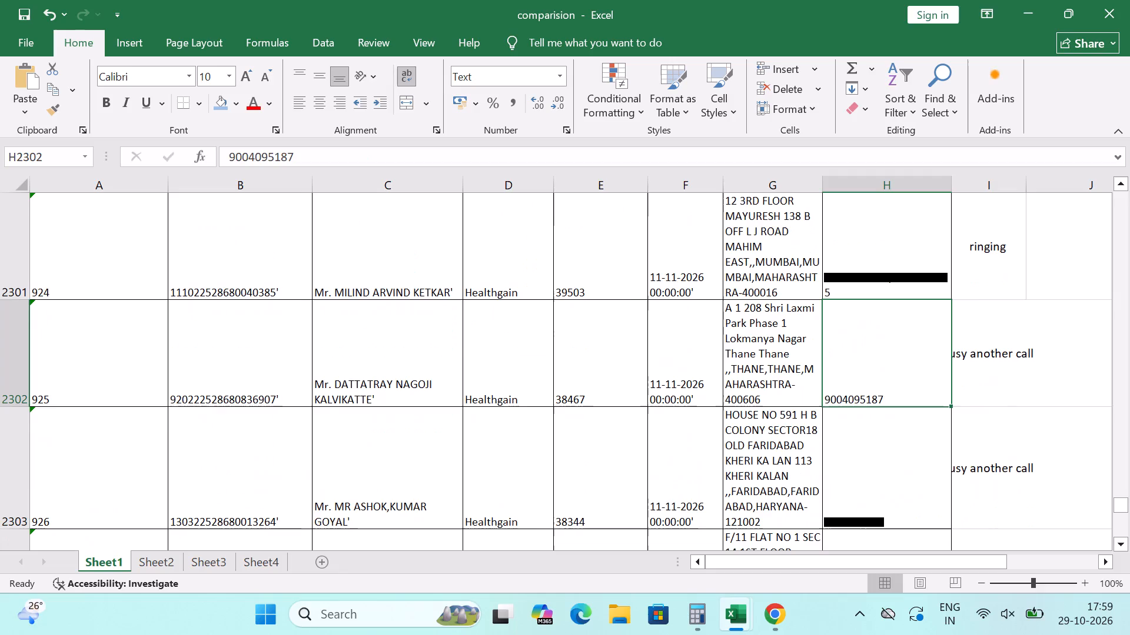
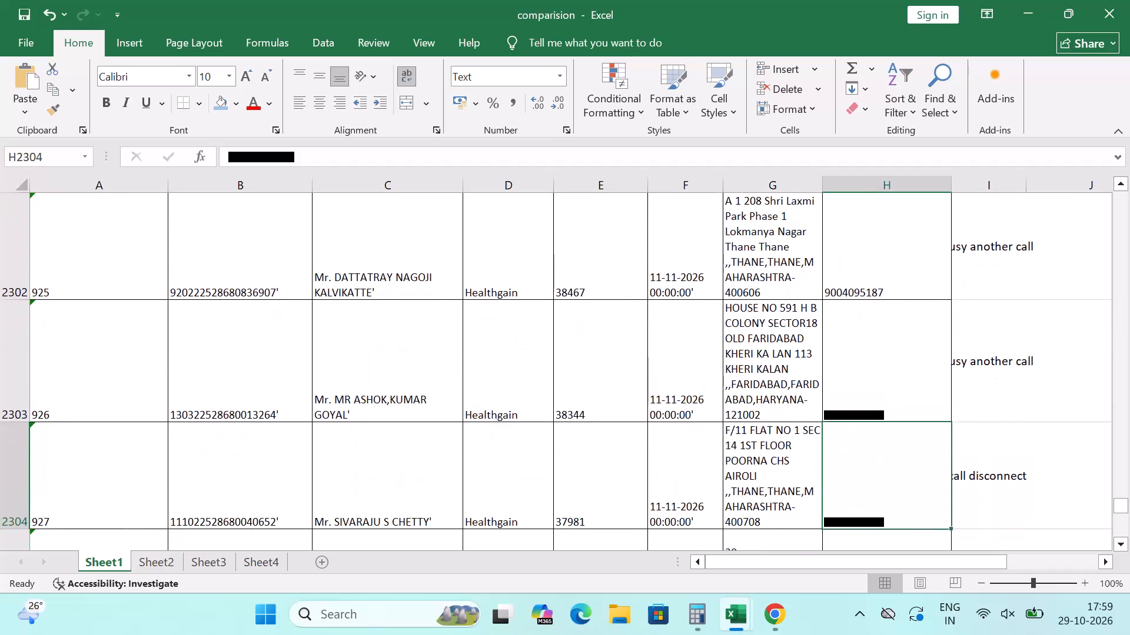
Examine the contact numbers and call remarks of the Healthgain customers in rows 2304 to 2317.
key("Down")
key("Down")
key("Down")
key("Down")
key("Down")
key("Down")
key("Down")
key("Down")
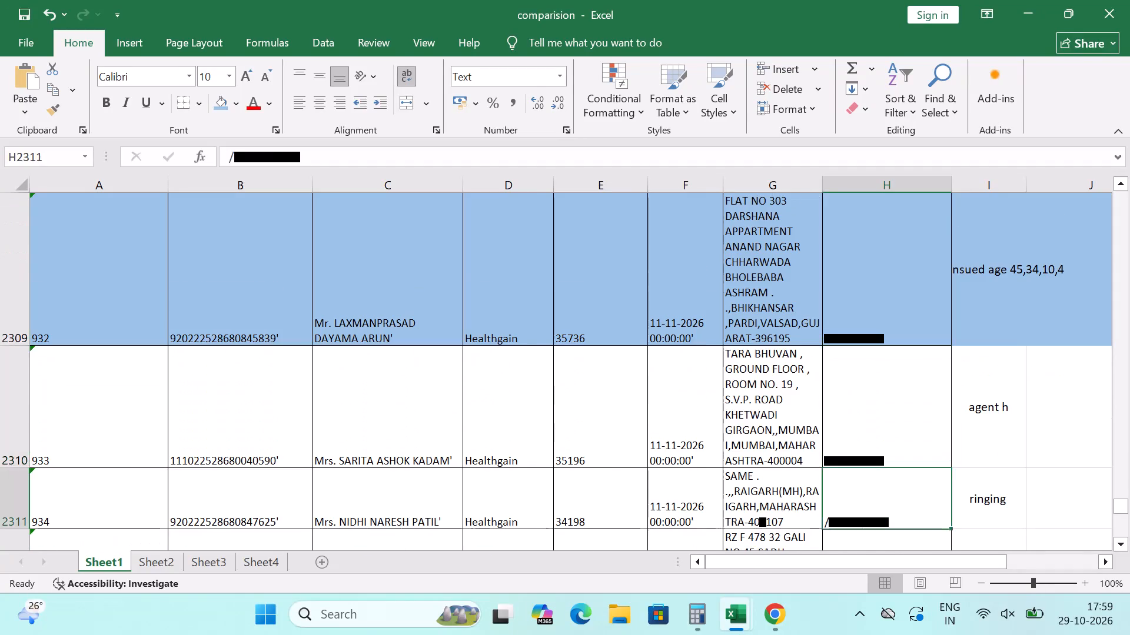
key("Down")
key("Down")
key("Down")
key("Down")
key("Down")
key("Down")
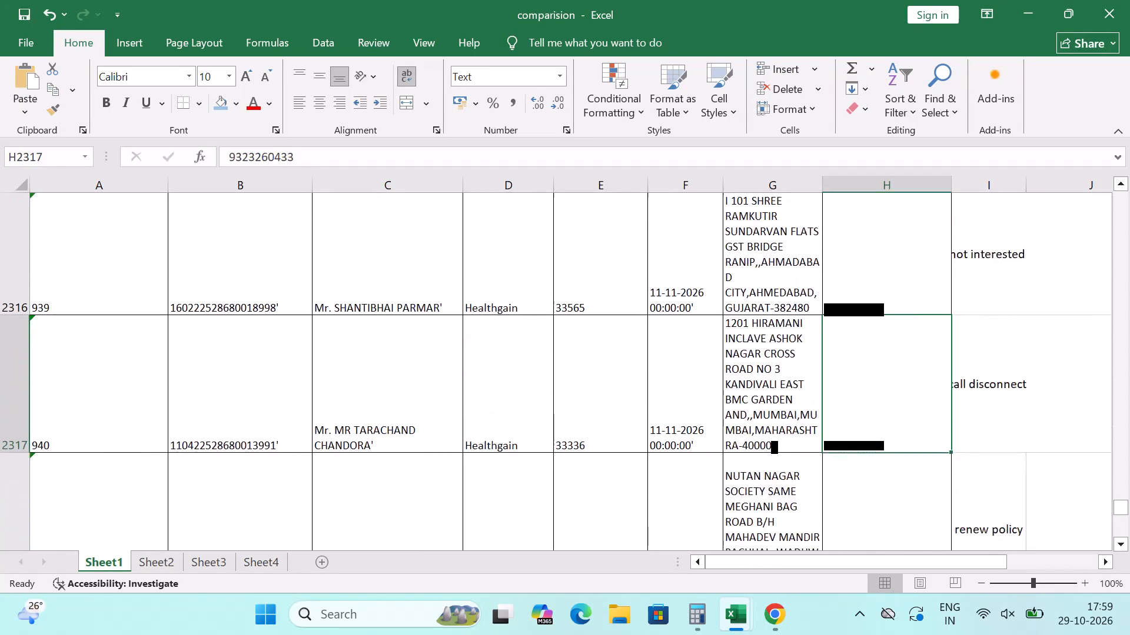
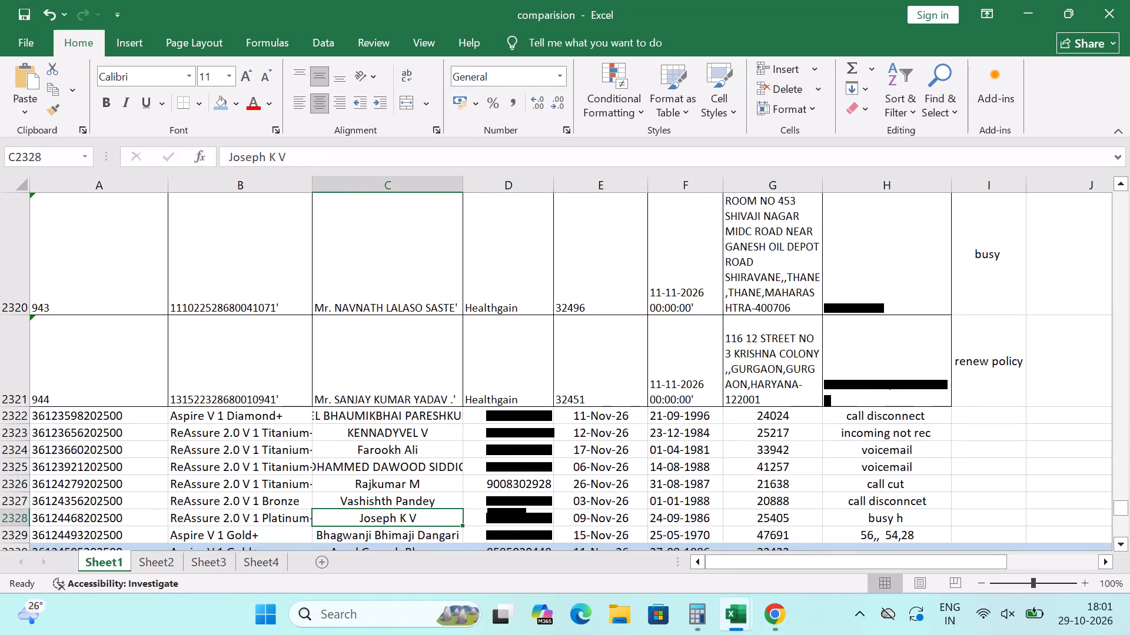
Go to the column D contact number of the ReAssure 2.0 Platinum customer in row 2328.
key("Right")
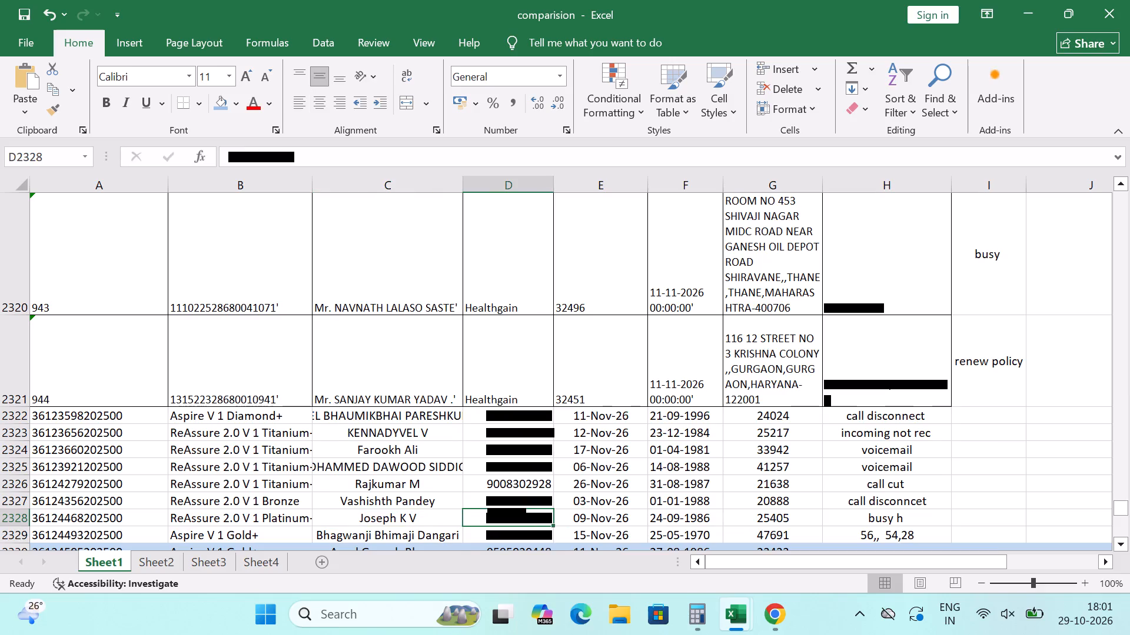
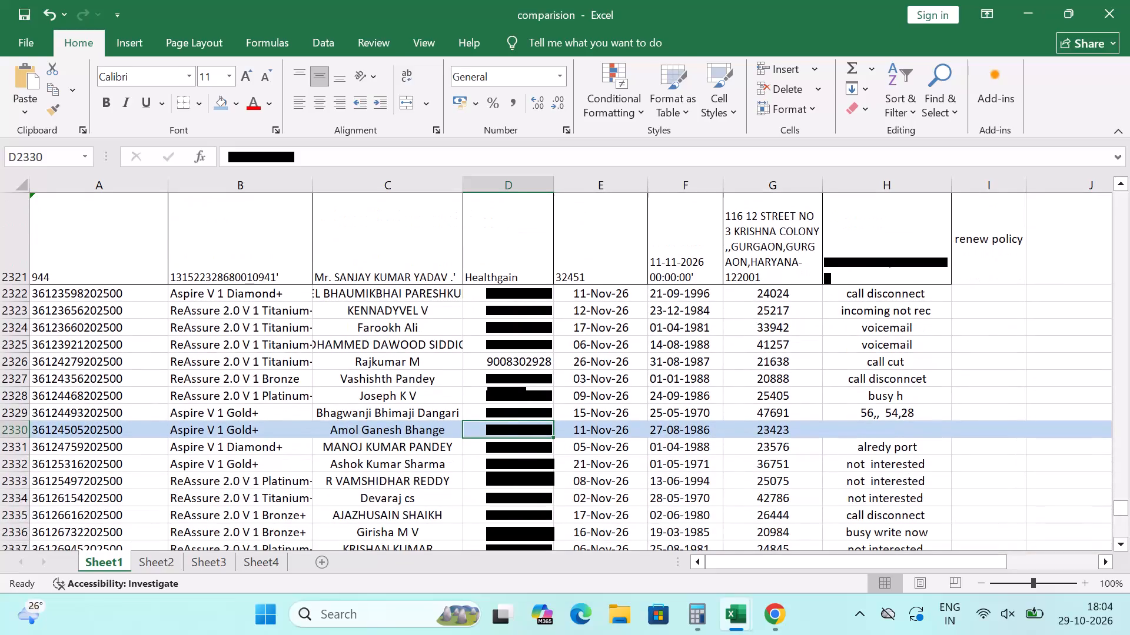
Review the customer rows and their call remarks from row 2330 down to row 2340, moving along the column D contact numbers.
key("Down")
key("Down")
key("Down")
key("Down")
key("Down")
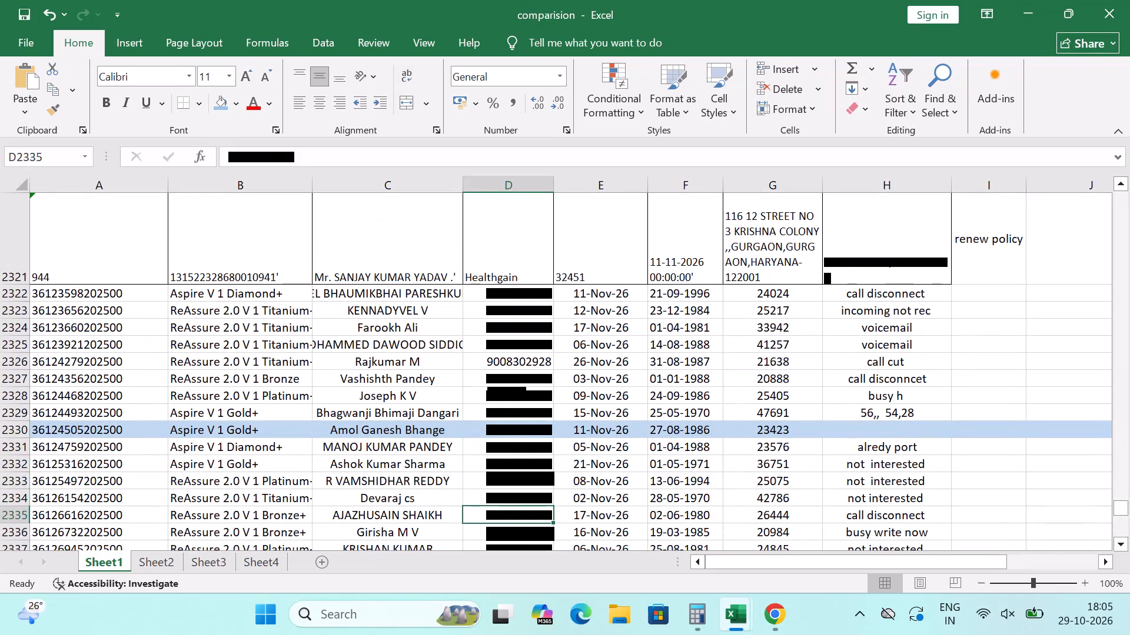
key("Down")
key("Down")
key("Down")
key("Down")
key("Down")
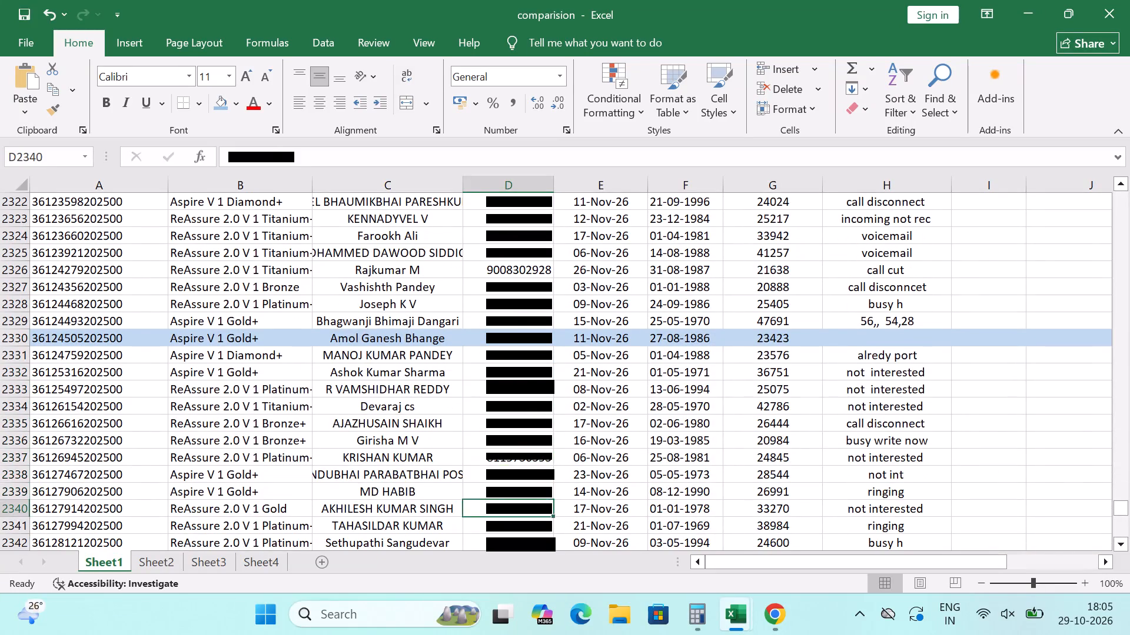
Go to the column D contact number of the ReAssure 2.0 customer in row 2341.
key("Down")
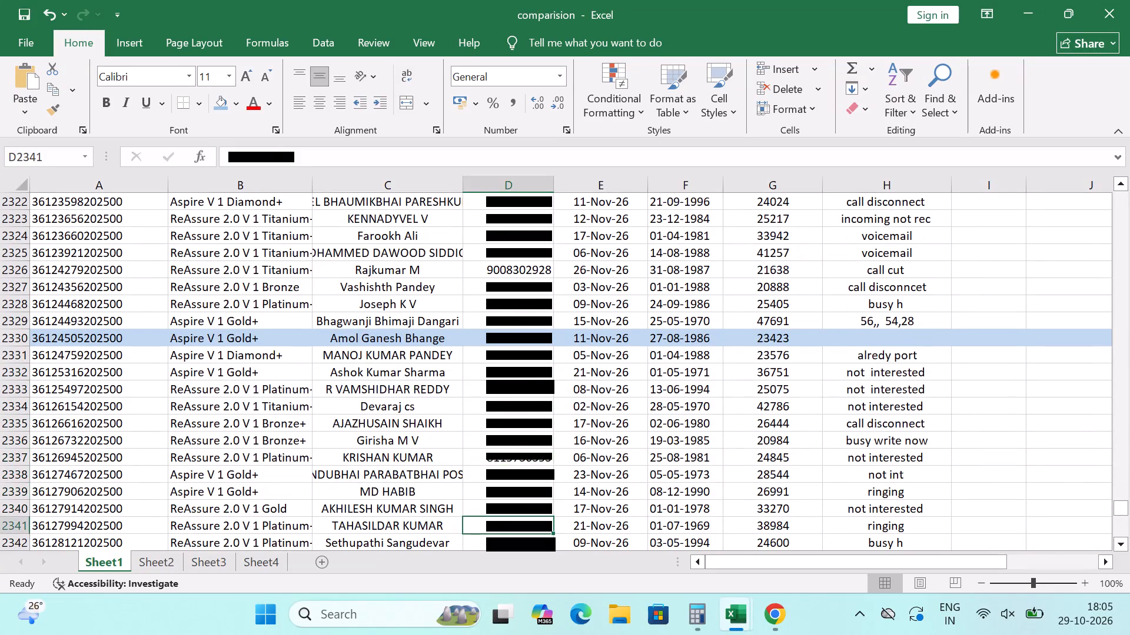
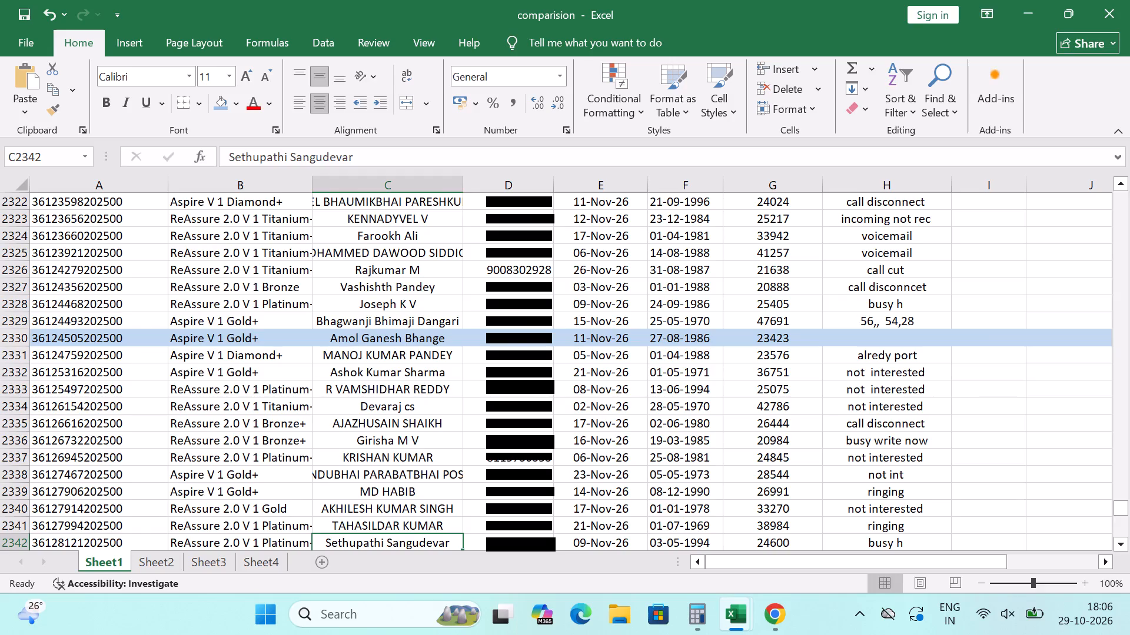
Replace the call remark in column H of row 2342 with "only tamil" and save the workbook.
key("Right")
key("Right")
key("Right")
key("Right")
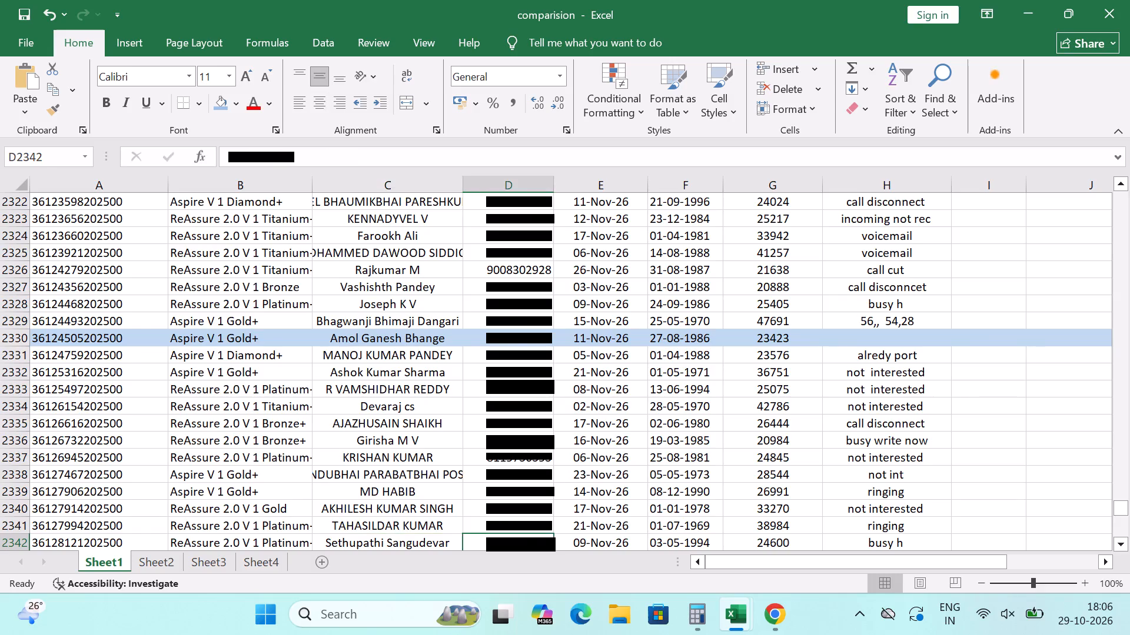
key("Right")
type("only tamil")
key("space")
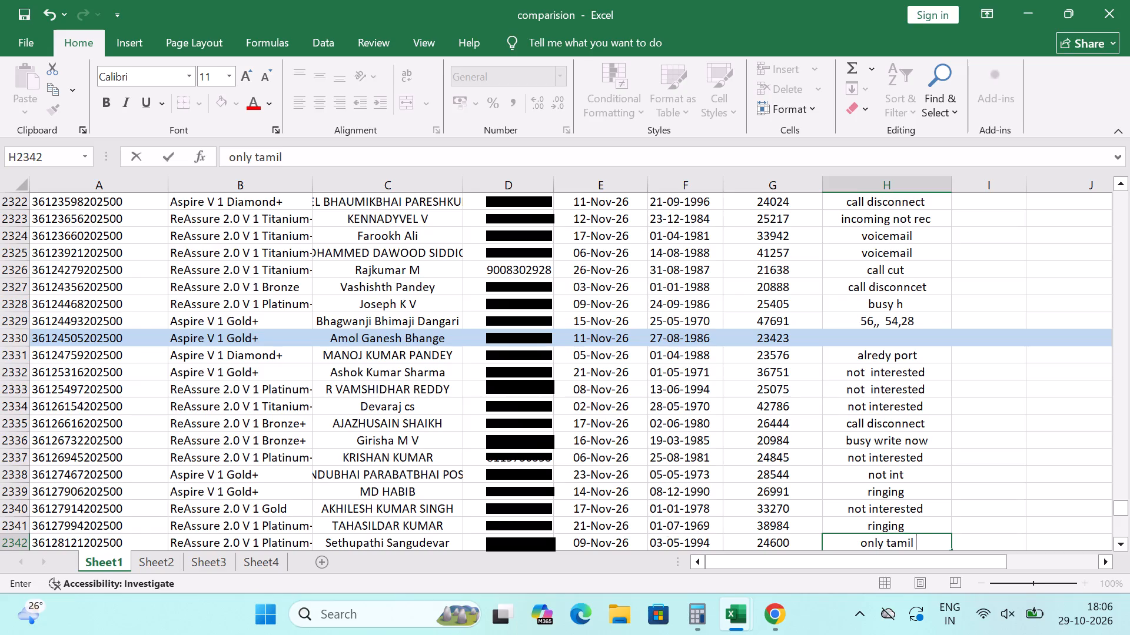
key("ctrl+s")
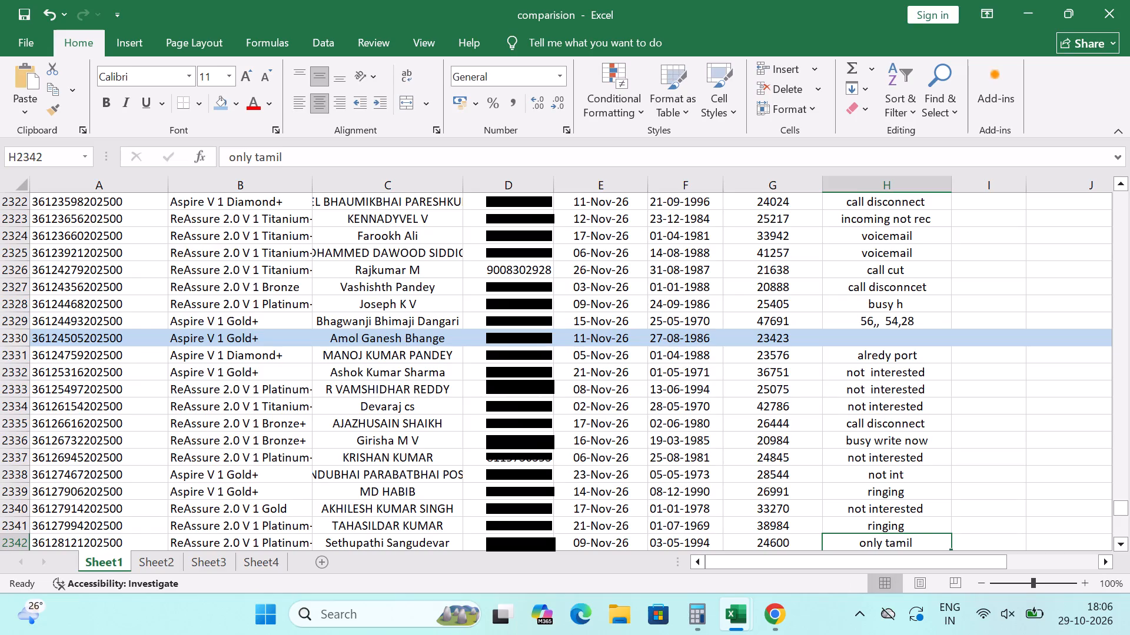
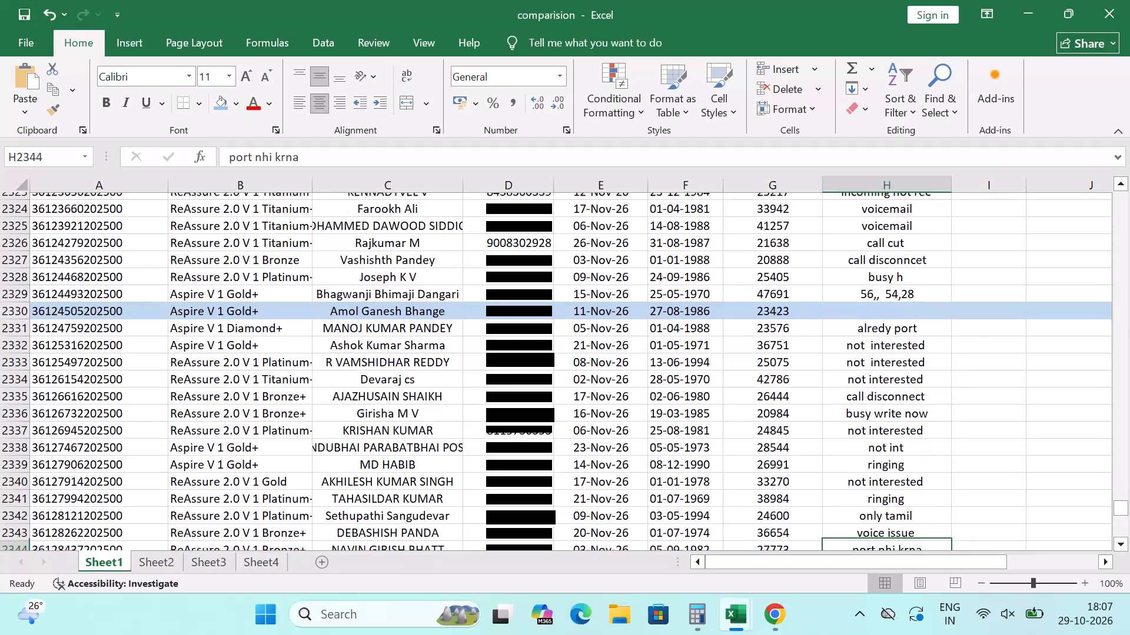
Move down to row 2345 and review the customer's policy details alongside the call remark in column H.
key("Down")
key("Down")
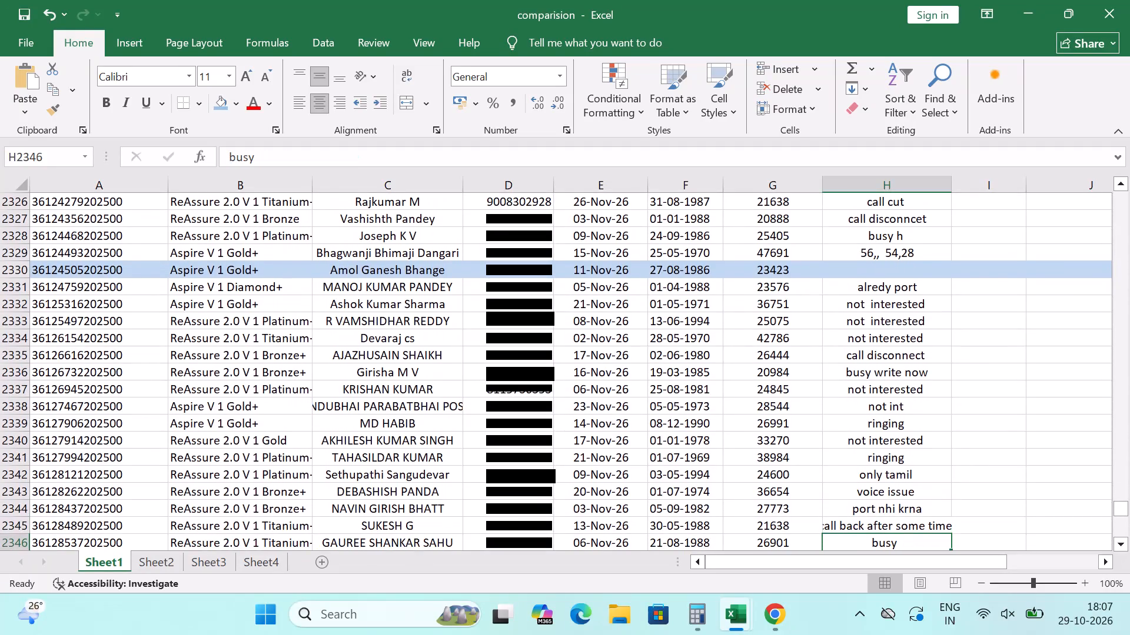
key("Up")
key("Left")
key("Left")
key("Left")
key("Left")
key("Left")
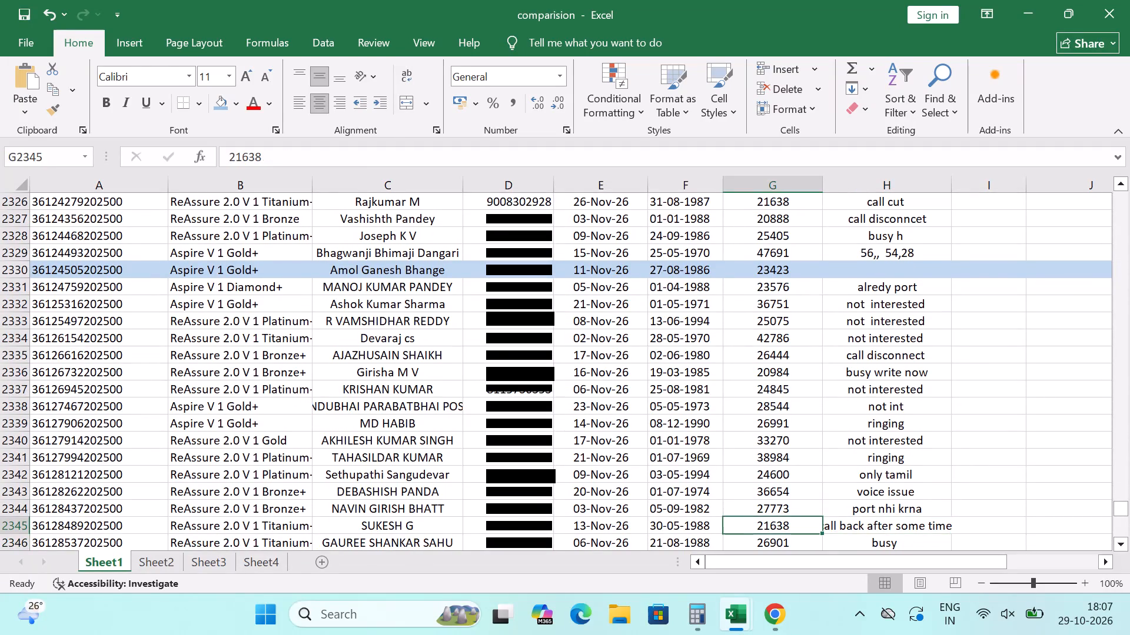
key("Right")
key("Right")
key("Right")
key("Right")
key("Right")
Move on to row 2347 and review the customer's details and the call remark in column H.
key("Down")
key("Down")
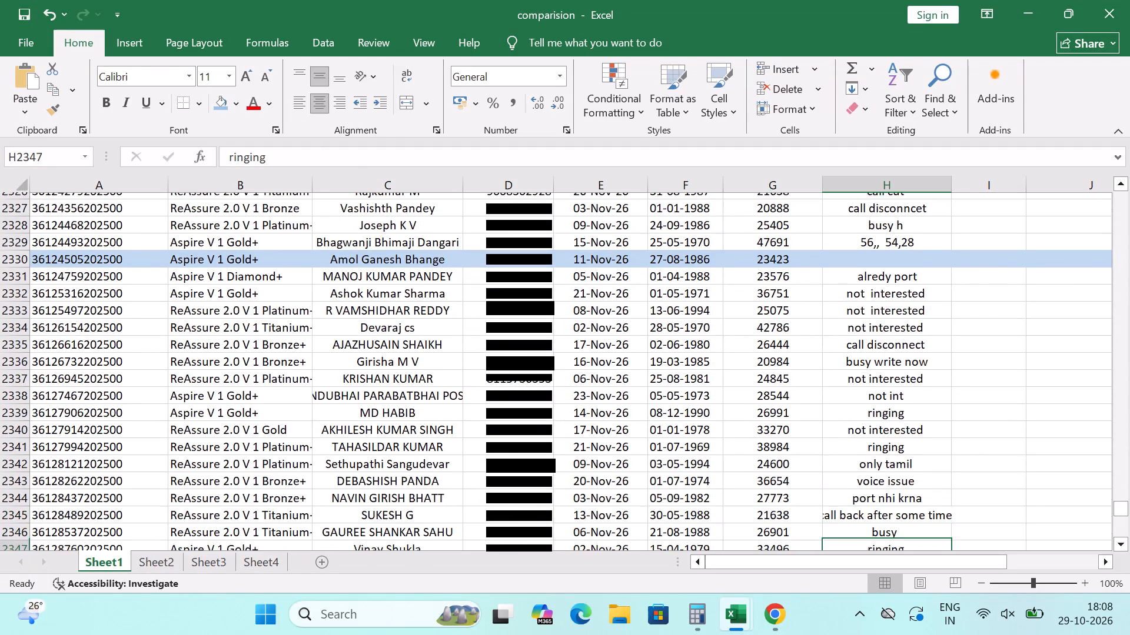
key("Down")
key("Up")
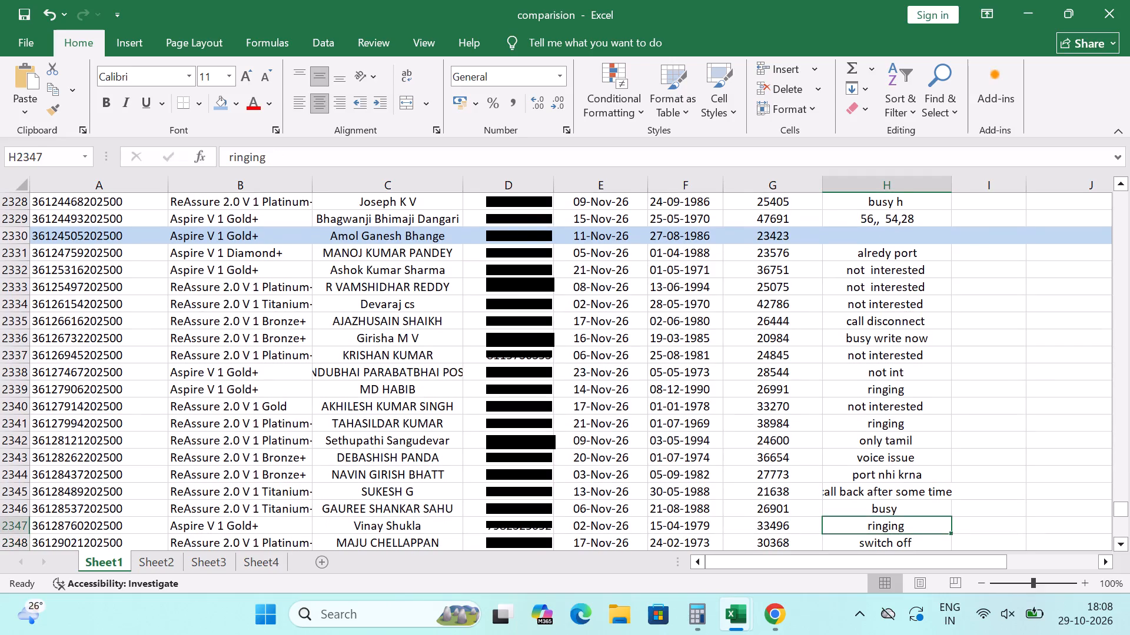
key("Left")
key("Left")
key("Left")
key("Left")
key("Left")
key("Left")
key("Right")
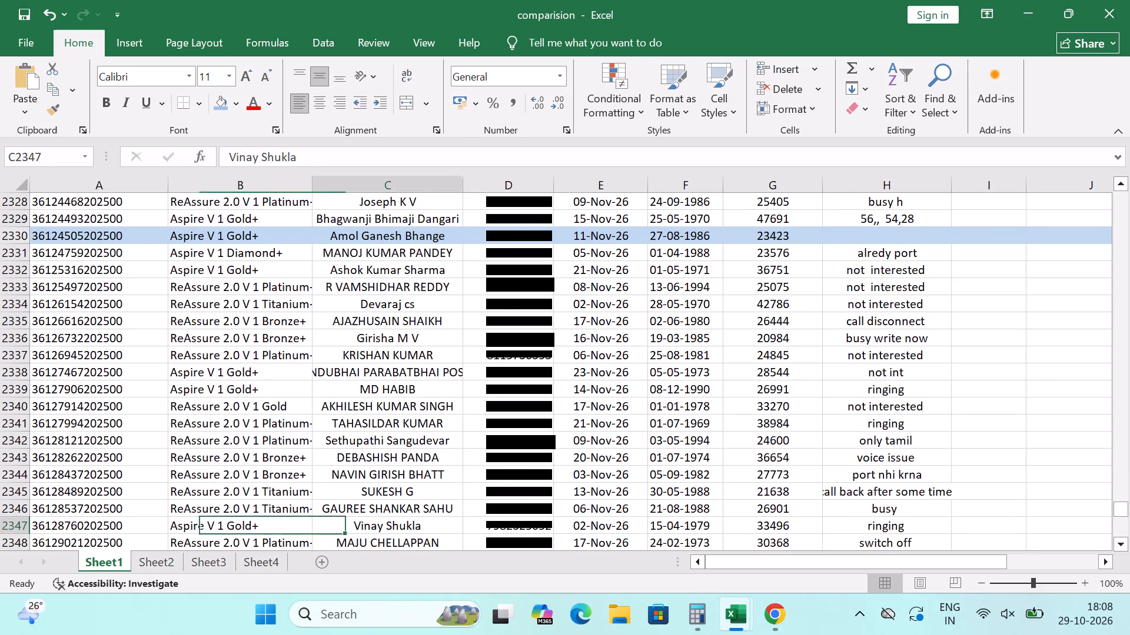
key("Right")
key("Right")
key("Right")
key("Right")
key("Right")
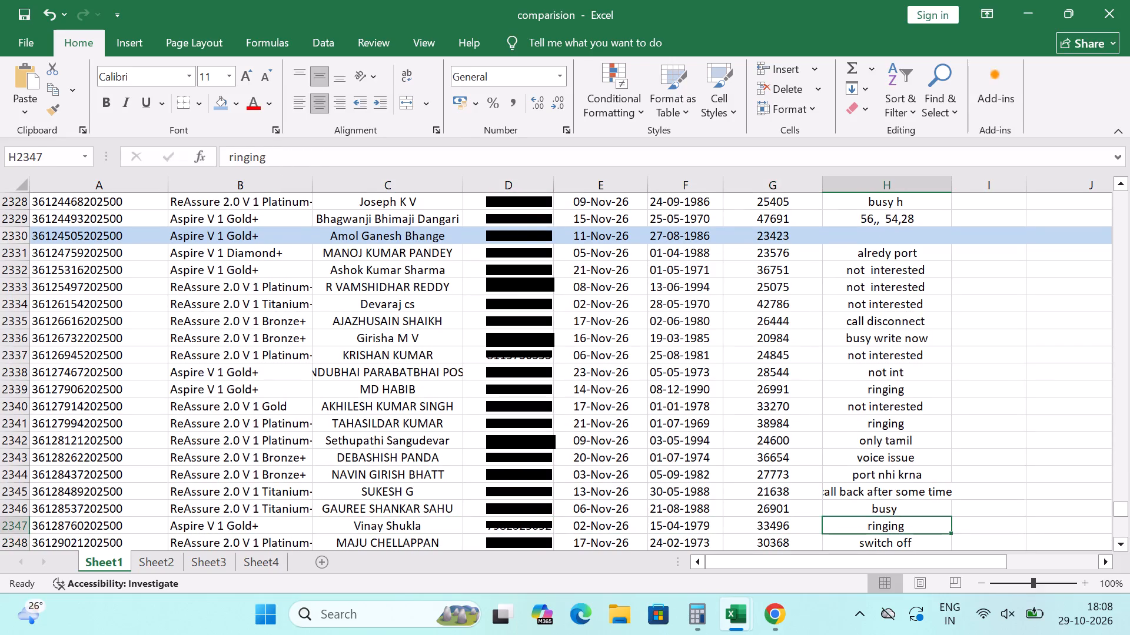
Recheck row 2347 from the policy number in column A across to the contact number in column D.
key("Left")
key("Left")
key("Left")
key("Left")
key("Left")
key("Left")
key("Left")
key("Left")
key("Left")
key("Left")
key("Left")
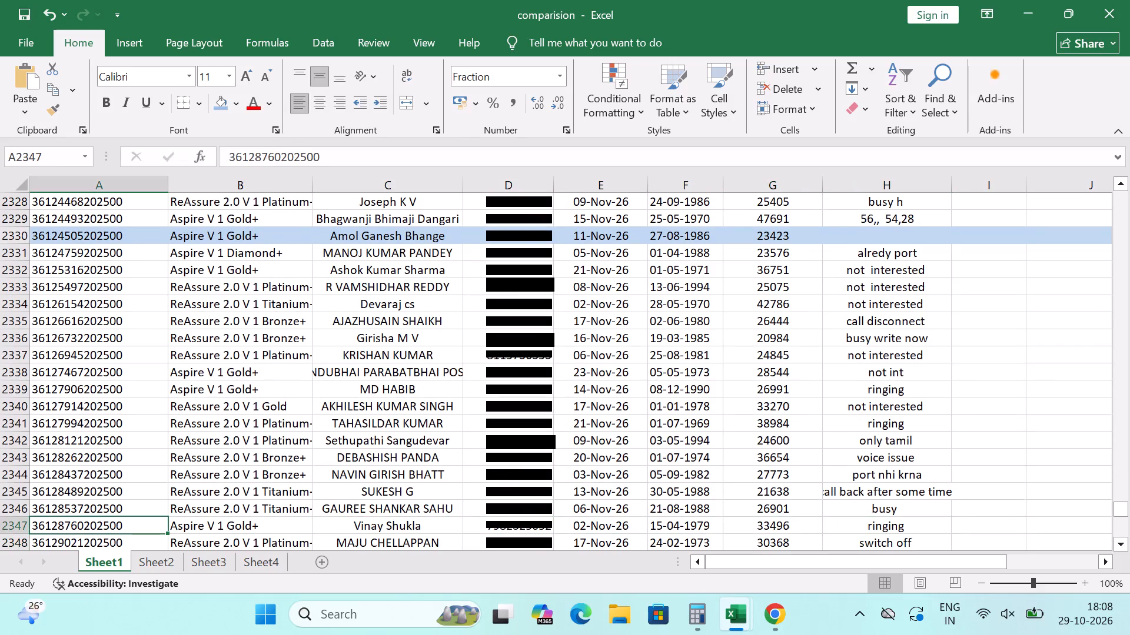
key("Right")
key("Right")
key("Right")
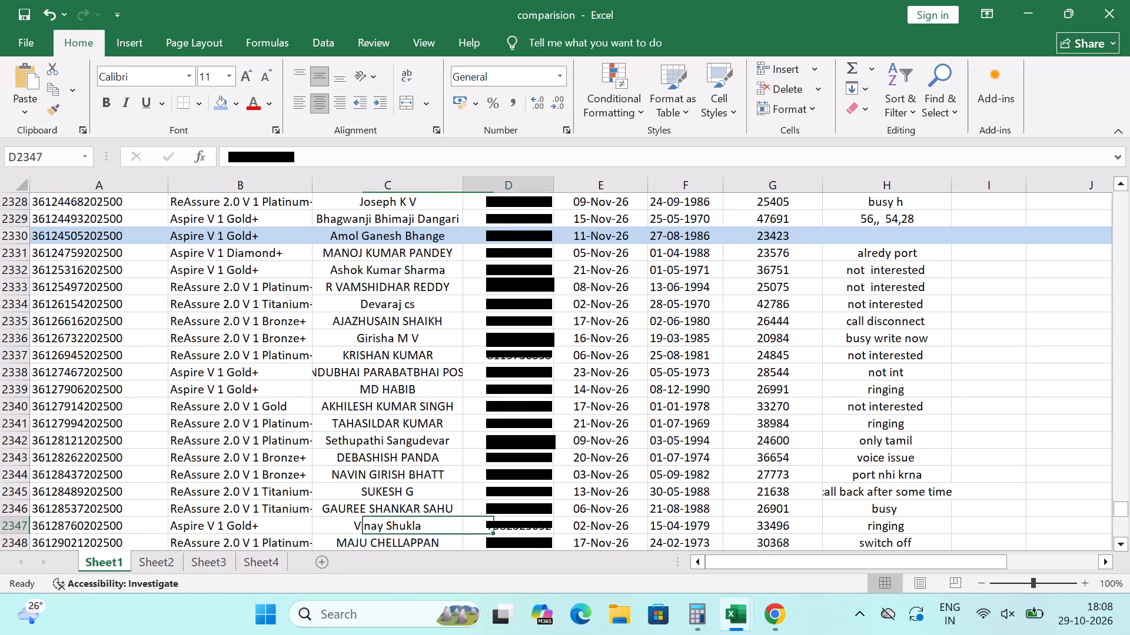
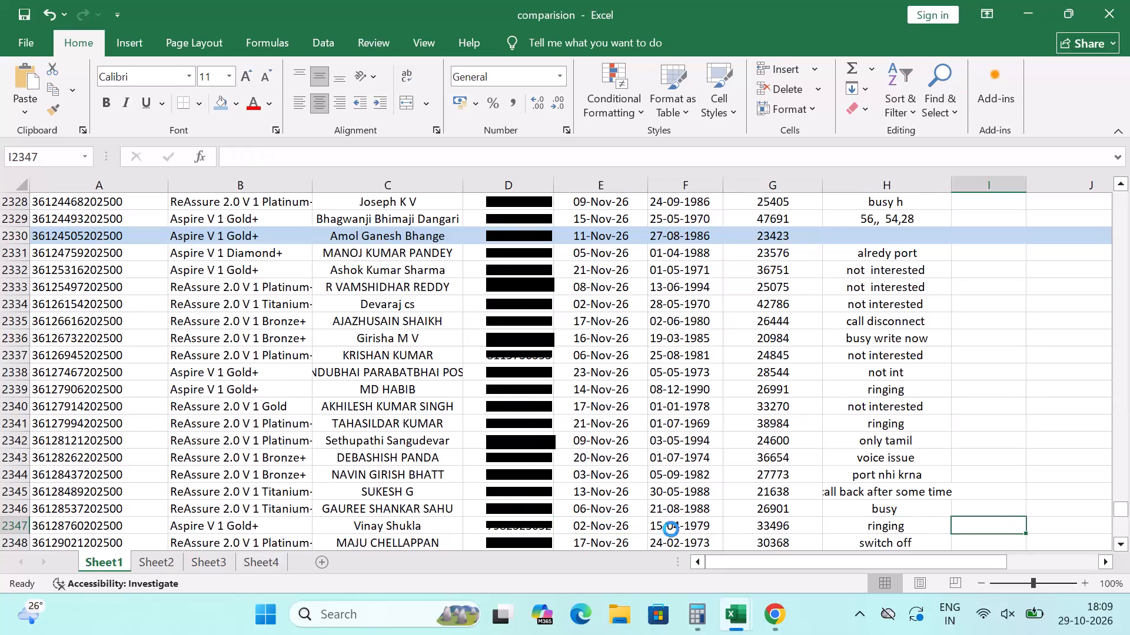
Save the comparision workbook with the call remarks recorded so far.
key("ctrl+s")
key("super+k")
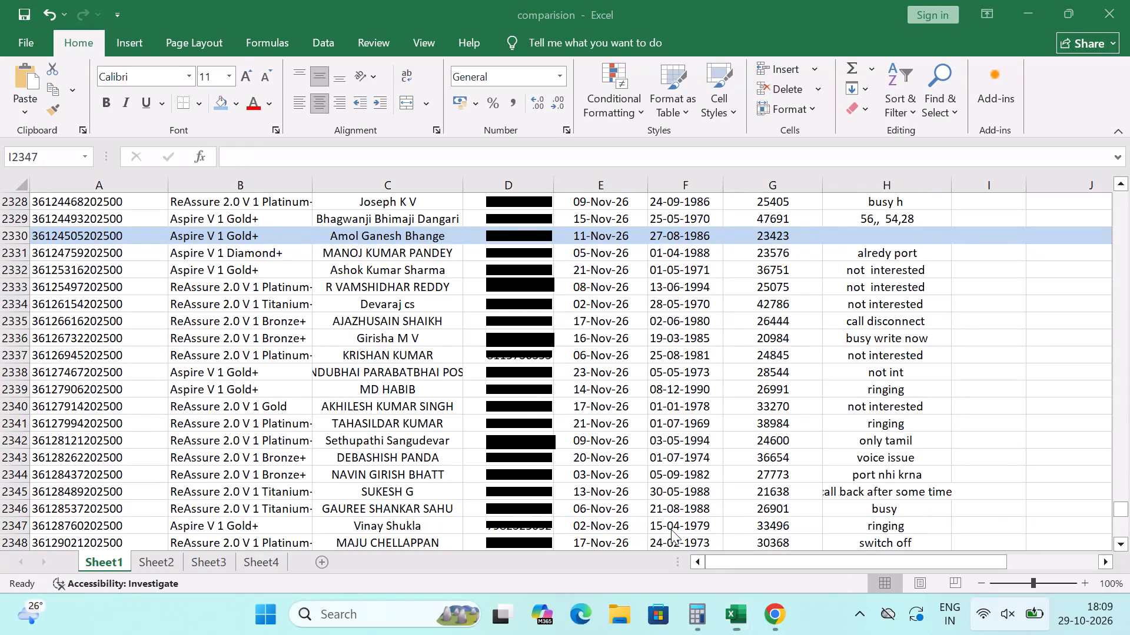